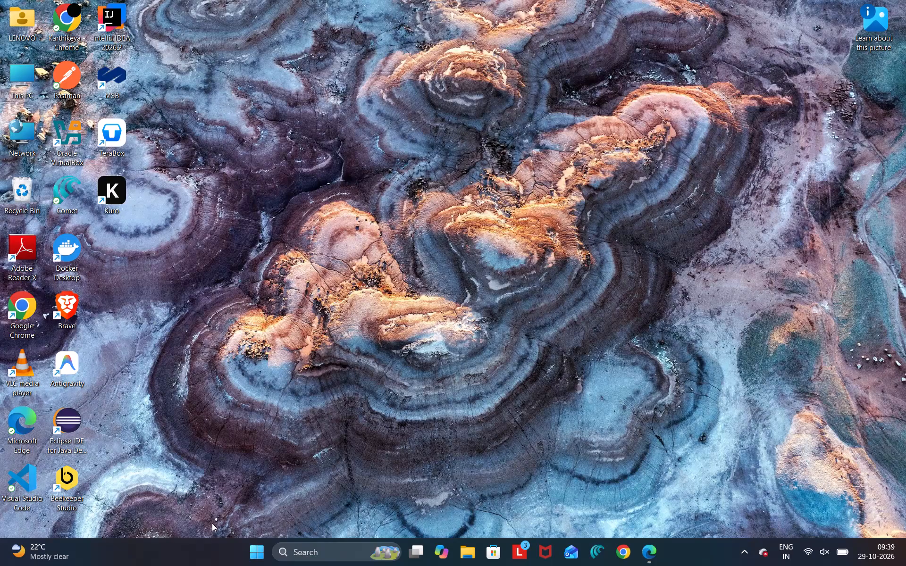
Launch Word and open the recent document Wildlife_Habitat_Risk_Assessment_Paper.
{"action": "left_click", "coordinate": [301, 551]}
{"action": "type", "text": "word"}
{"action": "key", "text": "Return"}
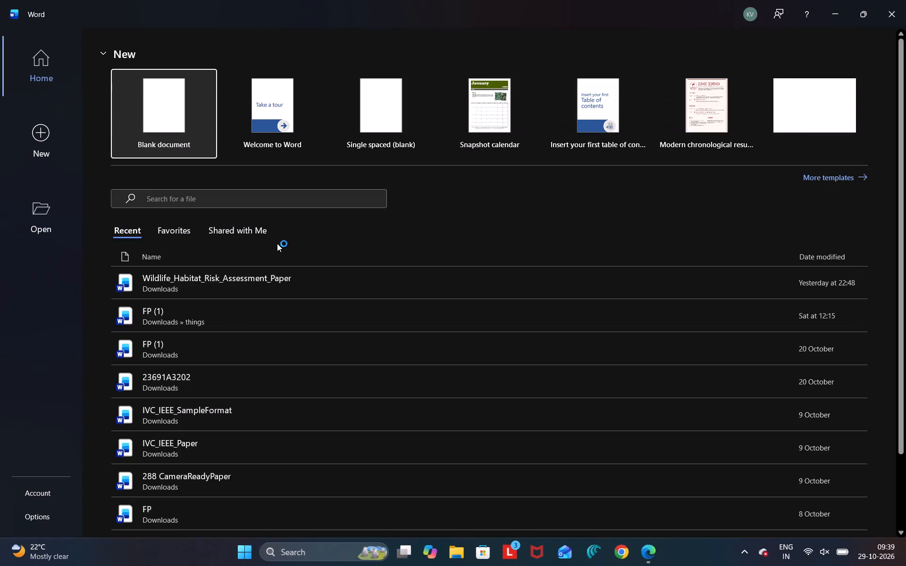
{"action": "left_click", "coordinate": [186, 278]}
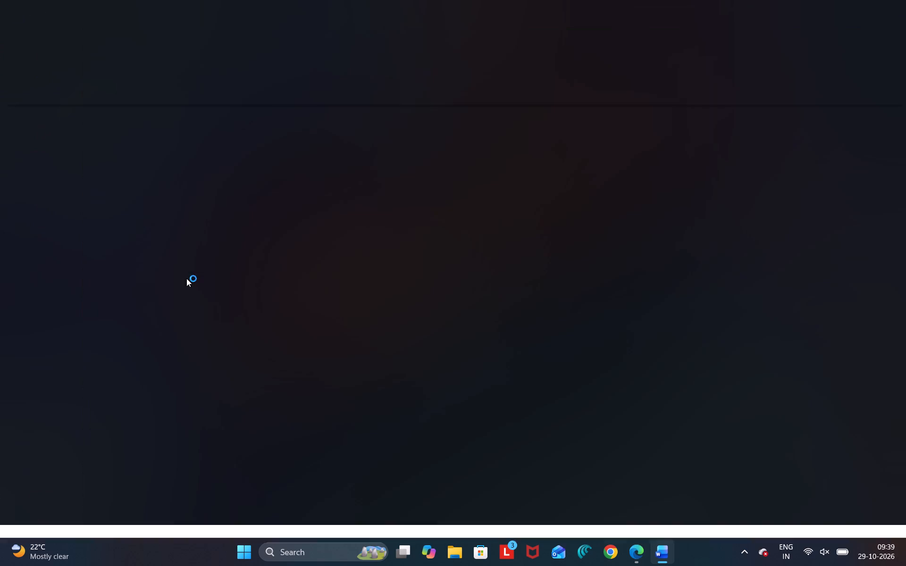
Look through the paper's first page, moving from the author block down through the body text.
{"action": "left_click", "coordinate": [456, 219]}
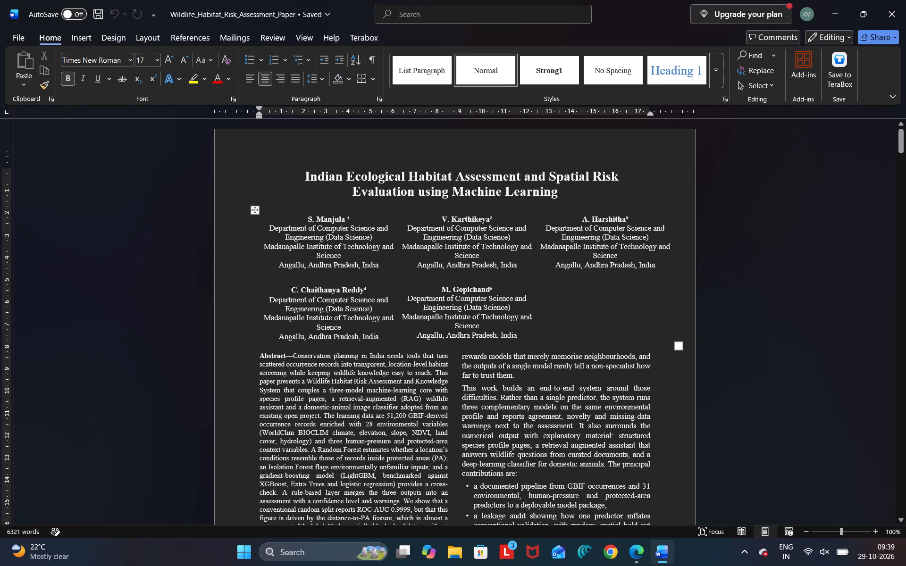
{"action": "key", "text": "Down"}
{"action": "key", "text": "Down"}
{"action": "key", "text": "Down"}
{"action": "key", "text": "Down"}
{"action": "key", "text": "Down"}
{"action": "key", "text": "Down"}
{"action": "key", "text": "Down"}
{"action": "key", "text": "Down"}
{"action": "key", "text": "Down"}
{"action": "key", "text": "Down"}
{"action": "key", "text": "Down"}
{"action": "key", "text": "Down"}
{"action": "key", "text": "Down"}
{"action": "key", "text": "Down"}
{"action": "key", "text": "Down"}
{"action": "key", "text": "Down"}
{"action": "key", "text": "Down"}
{"action": "key", "text": "Down"}
{"action": "key", "text": "Down"}
{"action": "key", "text": "Down"}
{"action": "key", "text": "Down"}
{"action": "key", "text": "Down"}
{"action": "key", "text": "Down"}
{"action": "key", "text": "Down"}
{"action": "key", "text": "Down"}
{"action": "key", "text": "Down"}
{"action": "key", "text": "Down"}
{"action": "key", "text": "Down"}
{"action": "key", "text": "Down"}
{"action": "key", "text": "Down"}
{"action": "key", "text": "Down"}
{"action": "key", "text": "Down"}
{"action": "key", "text": "Down"}
{"action": "key", "text": "Down"}
{"action": "key", "text": "Down"}
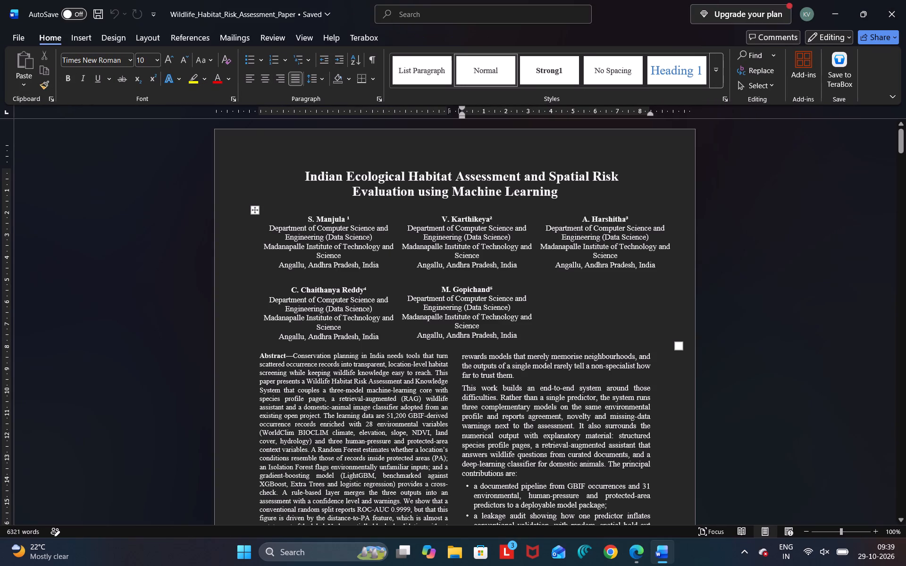
Read through the paper from the title down to the Dataset and Data Collection section.
{"action": "key", "text": "Down"}
{"action": "key", "text": "Down"}
{"action": "key", "text": "Down"}
{"action": "key", "text": "Down"}
{"action": "key", "text": "Down"}
{"action": "key", "text": "Down"}
{"action": "key", "text": "Down"}
{"action": "key", "text": "Down"}
{"action": "key", "text": "Down"}
{"action": "key", "text": "Down"}
{"action": "key", "text": "Down"}
{"action": "key", "text": "Down"}
{"action": "key", "text": "Down"}
{"action": "key", "text": "Down"}
{"action": "key", "text": "Down"}
{"action": "key", "text": "Down"}
{"action": "key", "text": "Down"}
{"action": "key", "text": "Down"}
{"action": "key", "text": "Down"}
{"action": "key", "text": "Down"}
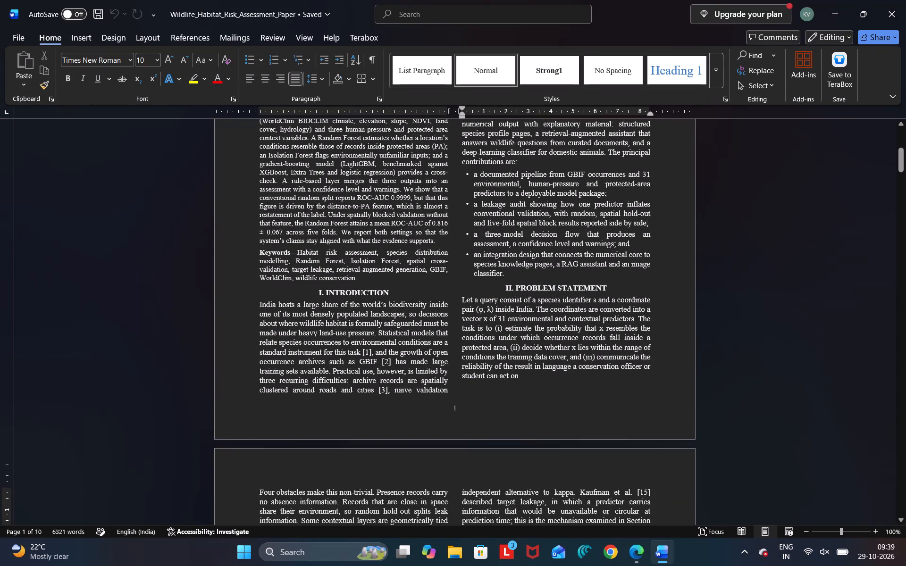
{"action": "key", "text": "Down"}
{"action": "key", "text": "Down"}
{"action": "key", "text": "Down"}
{"action": "key", "text": "Down"}
{"action": "key", "text": "Down"}
{"action": "key", "text": "Down"}
{"action": "key", "text": "Down"}
{"action": "key", "text": "Down"}
{"action": "key", "text": "Down"}
{"action": "key", "text": "Down"}
{"action": "key", "text": "Down"}
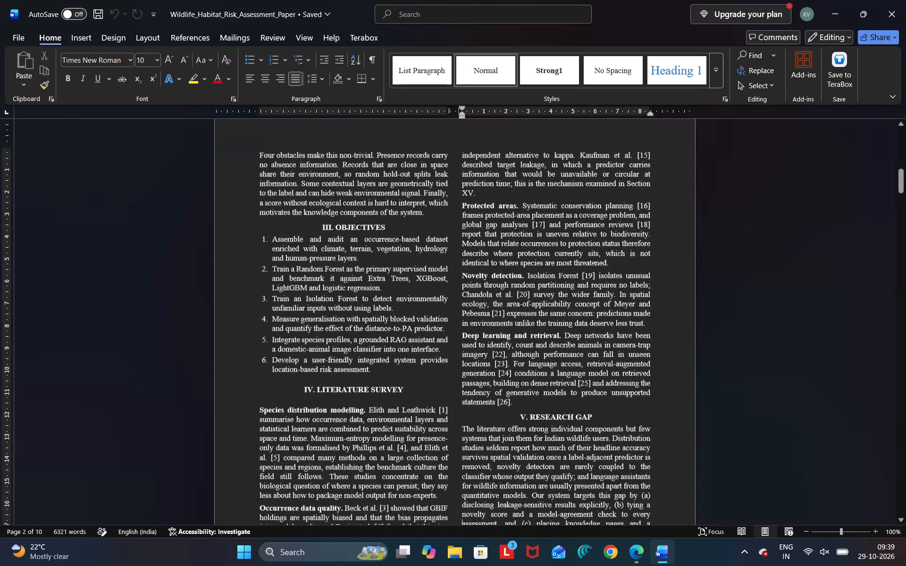
{"action": "key", "text": "Down"}
{"action": "key", "text": "Down"}
{"action": "key", "text": "Down"}
{"action": "key", "text": "Down"}
{"action": "key", "text": "Down"}
{"action": "key", "text": "Down"}
{"action": "key", "text": "Down"}
{"action": "key", "text": "Down"}
{"action": "key", "text": "Down"}
{"action": "key", "text": "Down"}
{"action": "key", "text": "Down"}
{"action": "key", "text": "Down"}
{"action": "key", "text": "Down"}
{"action": "key", "text": "Down"}
{"action": "key", "text": "Down"}
{"action": "key", "text": "Down"}
{"action": "key", "text": "Down"}
{"action": "key", "text": "Down"}
{"action": "key", "text": "Down"}
{"action": "key", "text": "Down"}
{"action": "key", "text": "Down"}
{"action": "key", "text": "Down"}
{"action": "key", "text": "Down"}
{"action": "key", "text": "Down"}
{"action": "key", "text": "Down"}
{"action": "key", "text": "Down"}
{"action": "key", "text": "Down"}
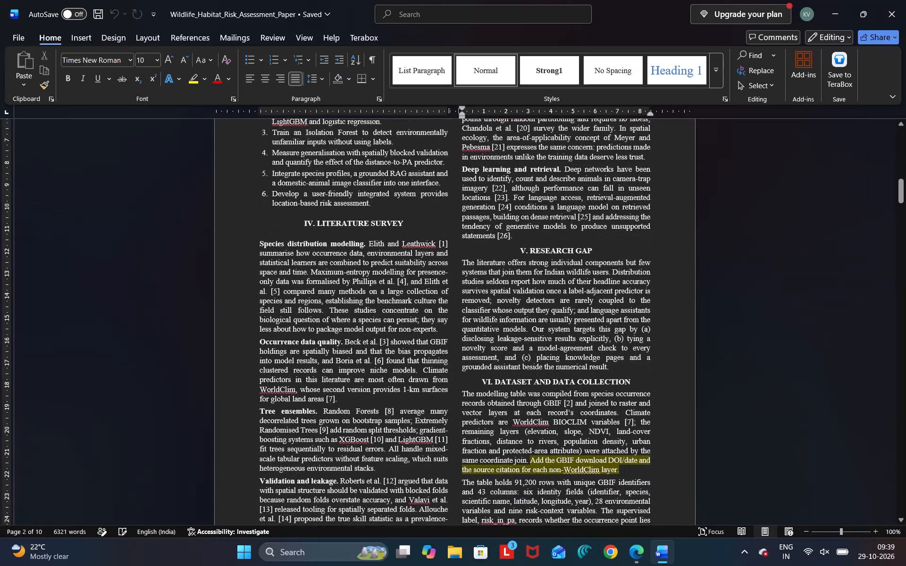
{"action": "left_click", "coordinate": [492, 244]}
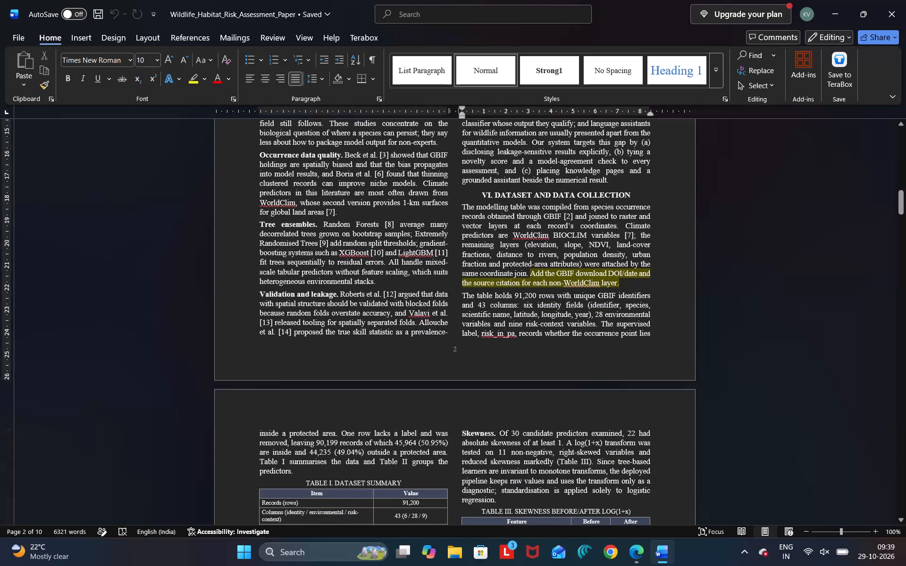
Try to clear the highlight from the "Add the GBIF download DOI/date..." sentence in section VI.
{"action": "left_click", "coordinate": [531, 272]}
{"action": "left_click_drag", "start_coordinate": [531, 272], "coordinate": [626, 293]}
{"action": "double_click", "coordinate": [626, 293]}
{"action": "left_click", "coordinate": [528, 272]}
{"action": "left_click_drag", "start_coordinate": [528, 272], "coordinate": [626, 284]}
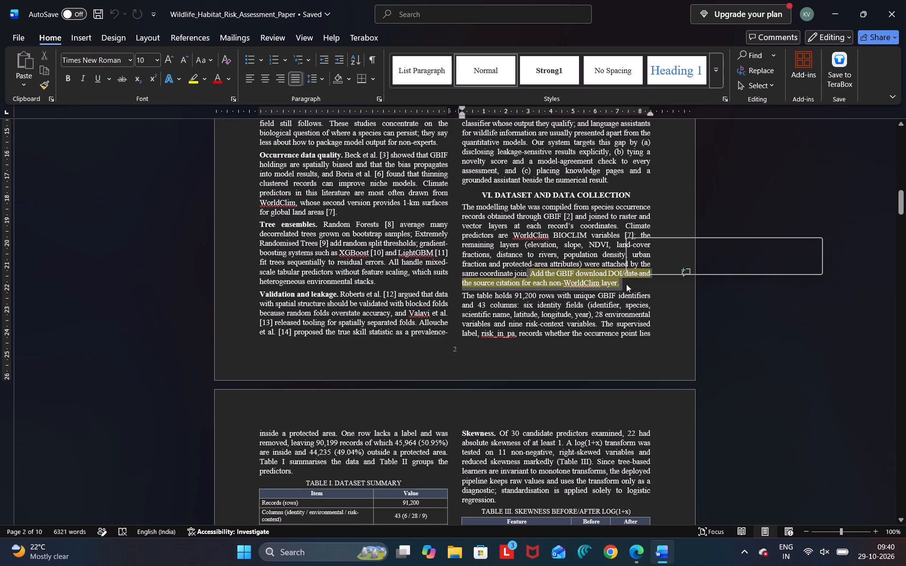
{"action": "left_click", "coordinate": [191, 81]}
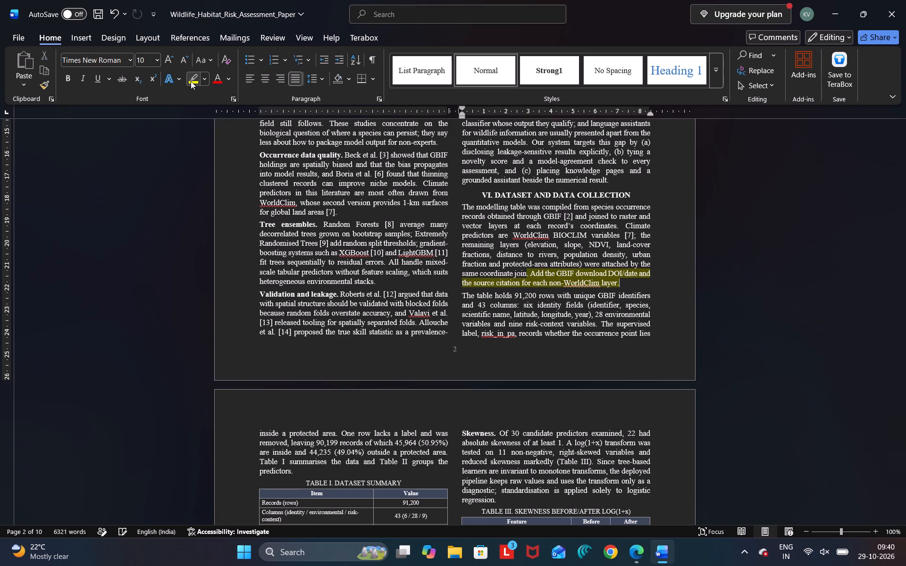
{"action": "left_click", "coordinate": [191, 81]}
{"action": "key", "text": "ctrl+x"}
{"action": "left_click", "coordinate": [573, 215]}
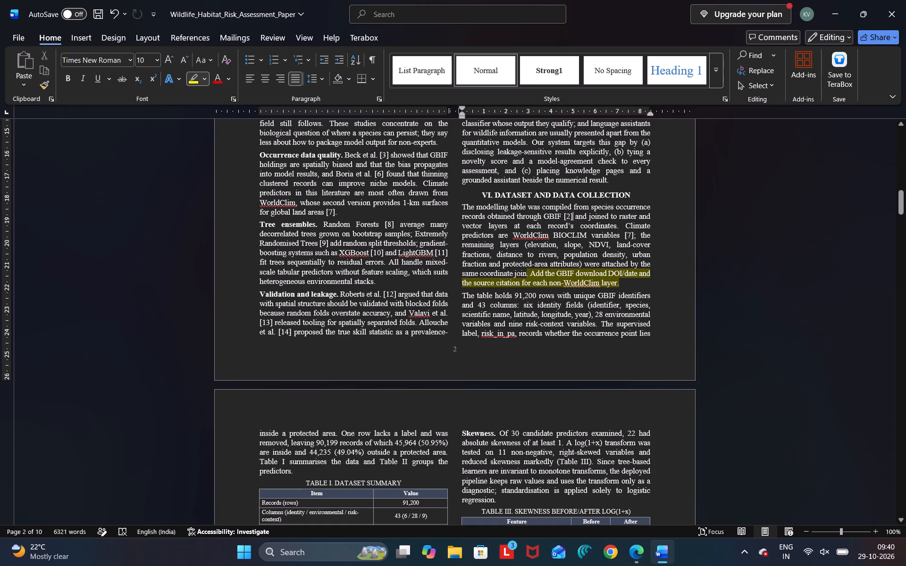
Review the first two pages again, from the abstract through the Dataset and Data Collection section.
{"action": "triple_click", "coordinate": [905, 145]}
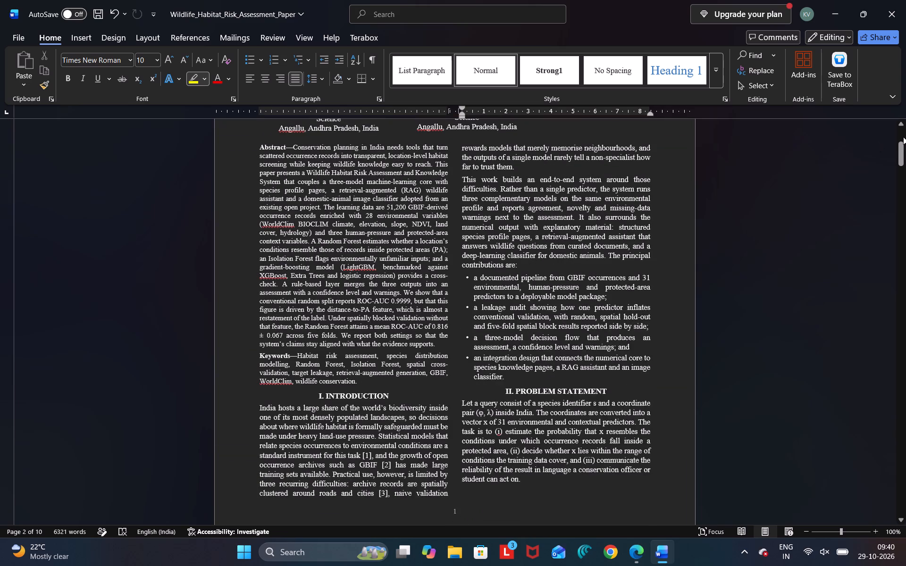
{"action": "double_click", "coordinate": [903, 137]}
{"action": "left_click", "coordinate": [905, 215]}
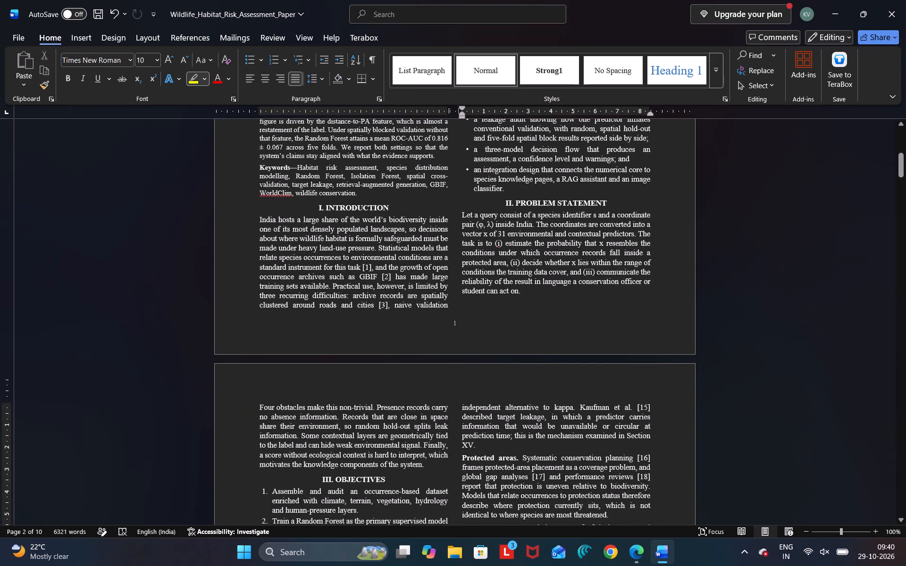
{"action": "left_click", "coordinate": [535, 411]}
{"action": "key", "text": "Down"}
{"action": "key", "text": "Down"}
{"action": "key", "text": "Down"}
{"action": "key", "text": "Down"}
{"action": "key", "text": "Down"}
{"action": "key", "text": "Down"}
{"action": "key", "text": "Down"}
{"action": "key", "text": "Down"}
{"action": "key", "text": "Down"}
{"action": "key", "text": "Down"}
{"action": "key", "text": "Down"}
{"action": "key", "text": "Down"}
{"action": "key", "text": "Down"}
{"action": "key", "text": "Down"}
{"action": "key", "text": "Down"}
{"action": "key", "text": "Down"}
{"action": "key", "text": "Down"}
{"action": "key", "text": "Down"}
{"action": "key", "text": "Down"}
{"action": "key", "text": "Down"}
{"action": "key", "text": "Down"}
{"action": "key", "text": "Down"}
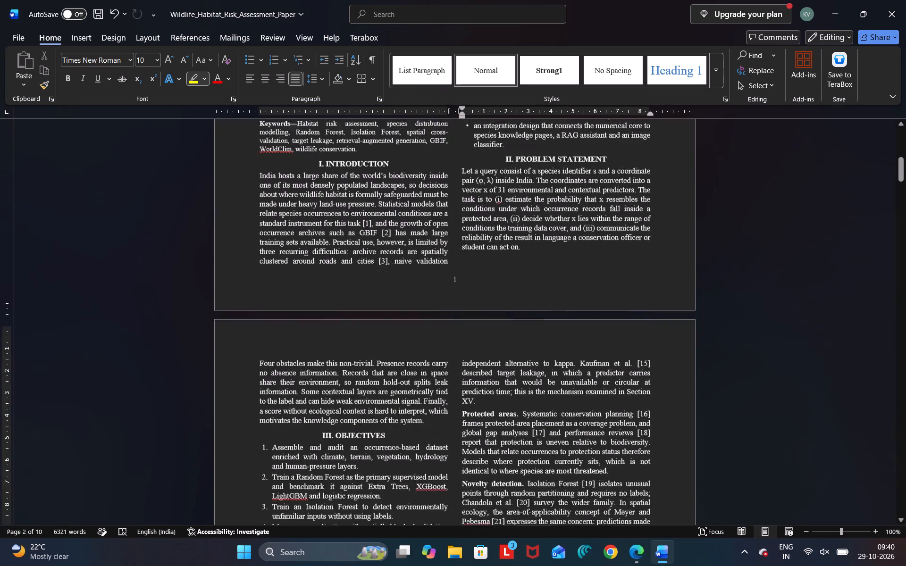
{"action": "key", "text": "Down"}
{"action": "key", "text": "Down"}
{"action": "key", "text": "Down"}
{"action": "key", "text": "Down"}
{"action": "key", "text": "Down"}
{"action": "key", "text": "Down"}
{"action": "key", "text": "Down"}
{"action": "key", "text": "Down"}
{"action": "key", "text": "Down"}
{"action": "key", "text": "Down"}
{"action": "key", "text": "Down"}
{"action": "key", "text": "Down"}
{"action": "key", "text": "Down"}
{"action": "key", "text": "Down"}
{"action": "key", "text": "Down"}
{"action": "key", "text": "Down"}
{"action": "key", "text": "Down"}
{"action": "key", "text": "Down"}
{"action": "key", "text": "Down"}
{"action": "key", "text": "Down"}
{"action": "key", "text": "Down"}
{"action": "key", "text": "Down"}
{"action": "key", "text": "Down"}
{"action": "key", "text": "Down"}
{"action": "key", "text": "Down"}
{"action": "key", "text": "Down"}
{"action": "key", "text": "Down"}
{"action": "key", "text": "Down"}
{"action": "key", "text": "Down"}
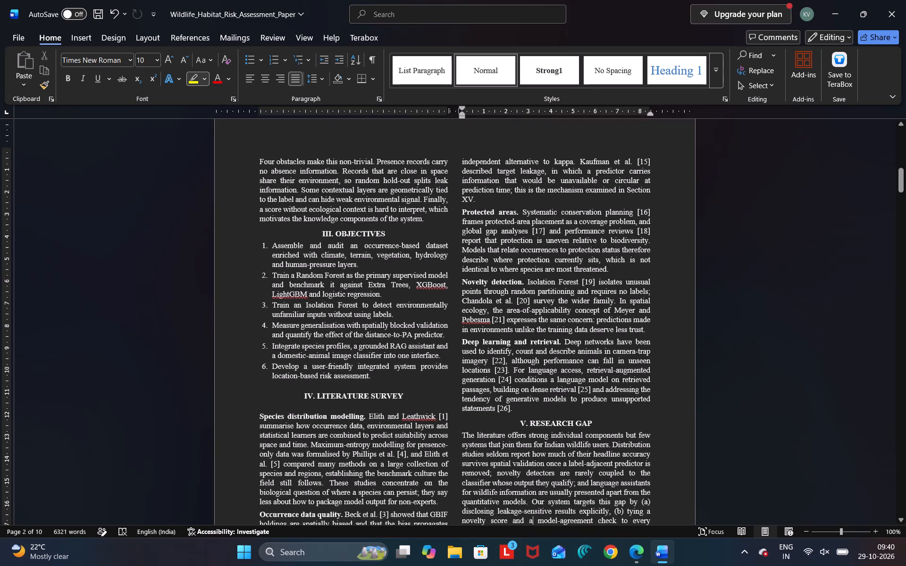
{"action": "left_click", "coordinate": [571, 346]}
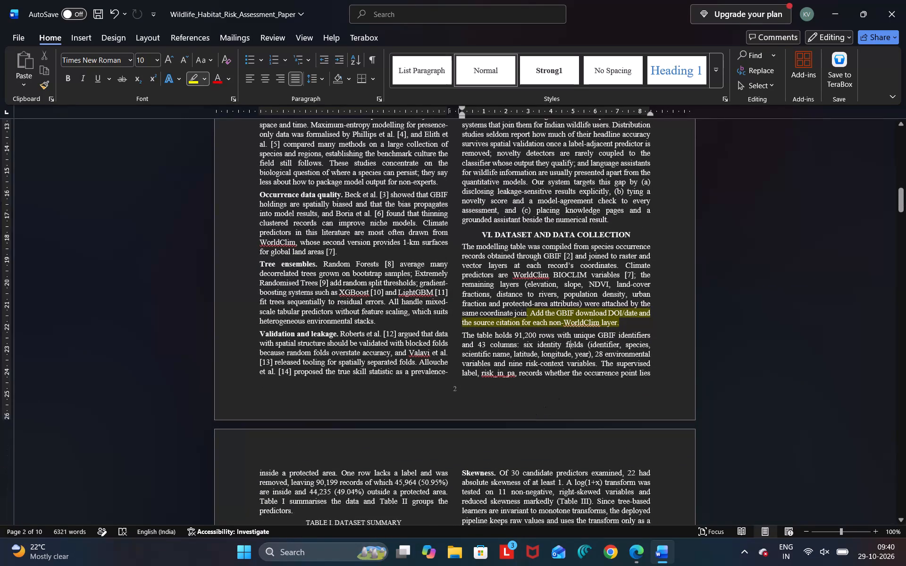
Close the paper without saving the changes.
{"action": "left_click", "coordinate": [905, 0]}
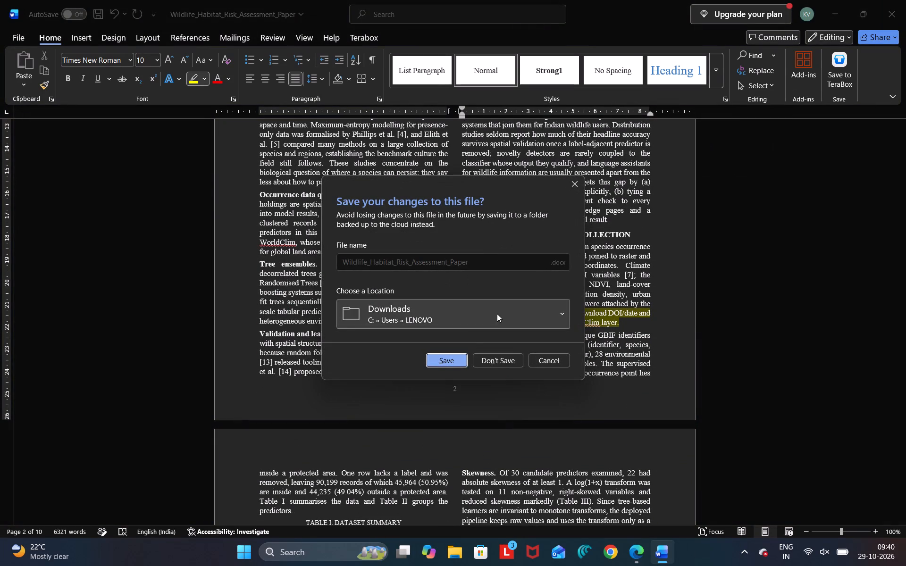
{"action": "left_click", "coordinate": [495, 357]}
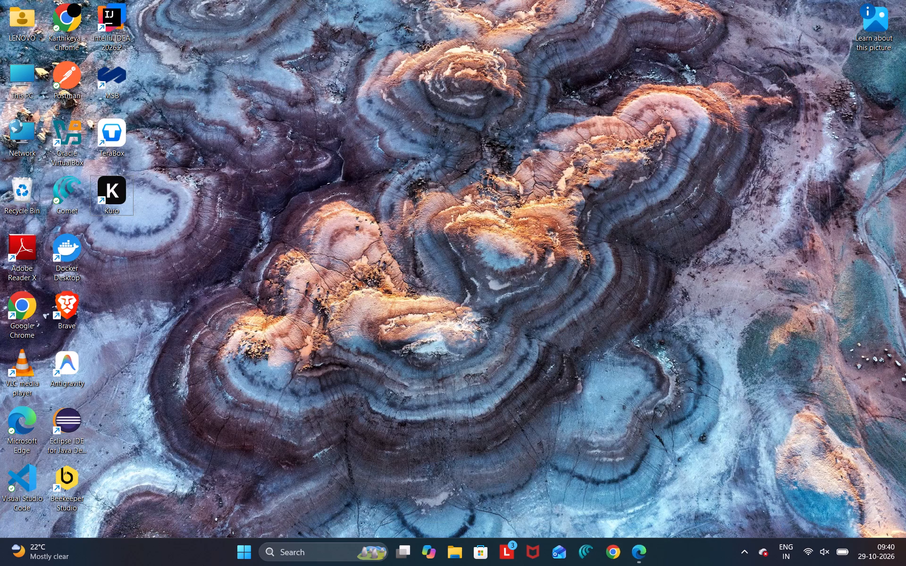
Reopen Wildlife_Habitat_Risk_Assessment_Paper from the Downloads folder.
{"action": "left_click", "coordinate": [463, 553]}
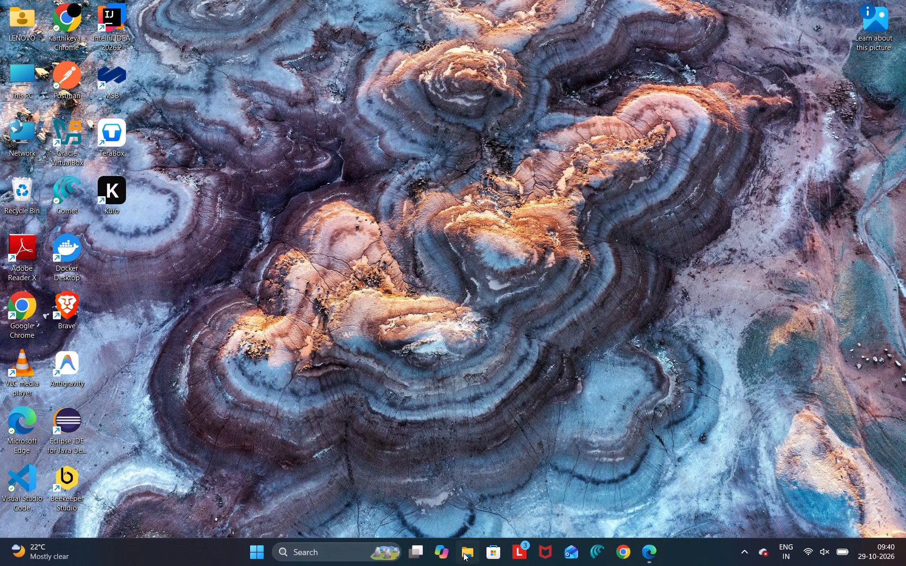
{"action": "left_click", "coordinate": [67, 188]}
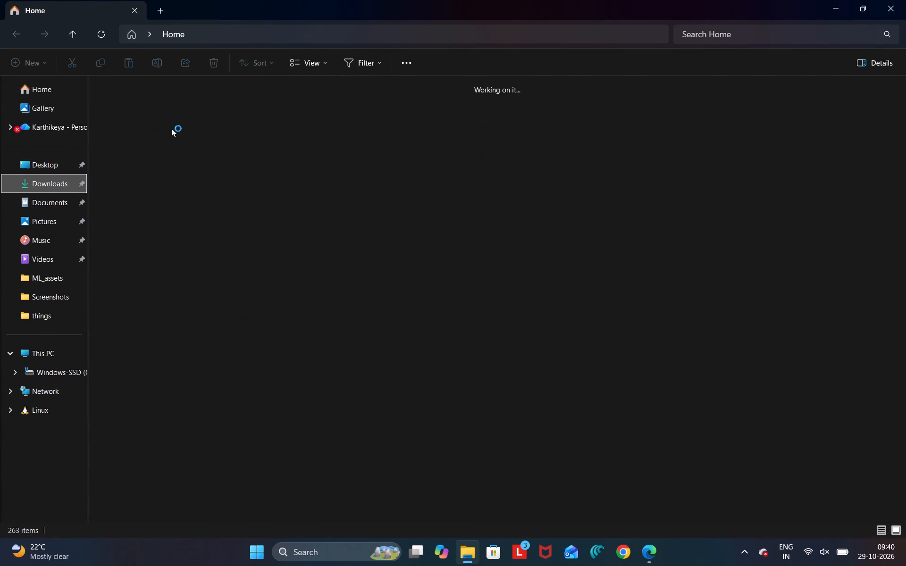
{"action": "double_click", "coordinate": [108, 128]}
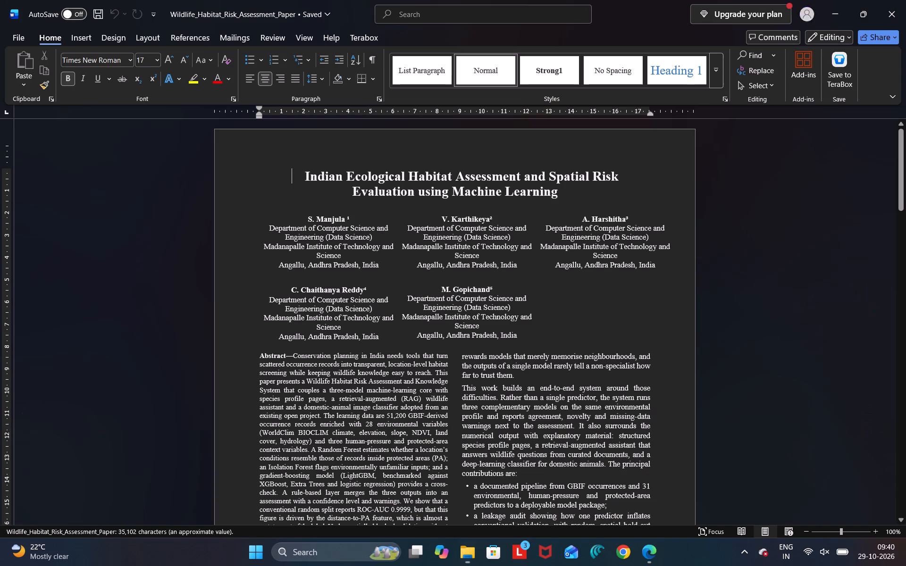
Remove the yellow highlight from the "Add the GBIF download DOI/date and the source citation" sentence in section VI.
{"action": "left_click", "coordinate": [905, 392]}
{"action": "left_click", "coordinate": [905, 392]}
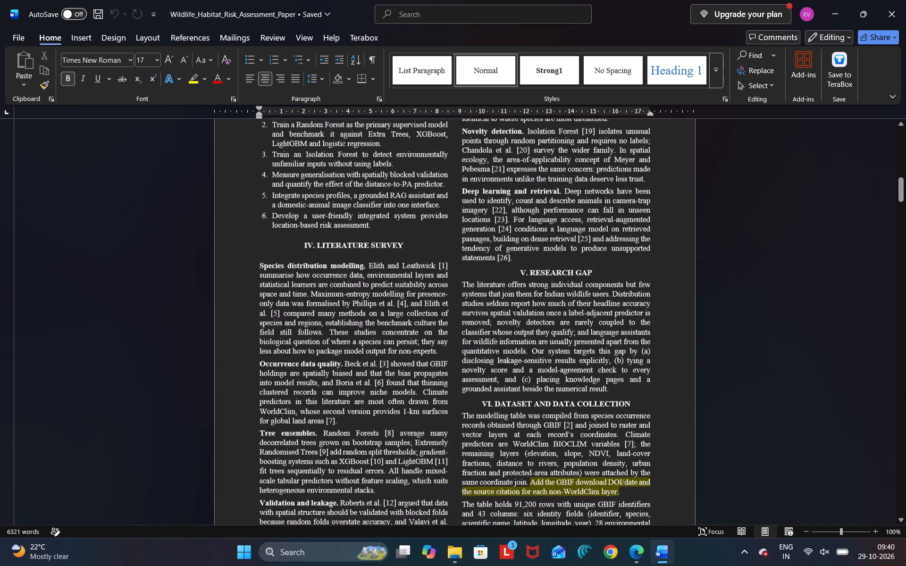
{"action": "left_click", "coordinate": [905, 392]}
{"action": "double_click", "coordinate": [905, 123]}
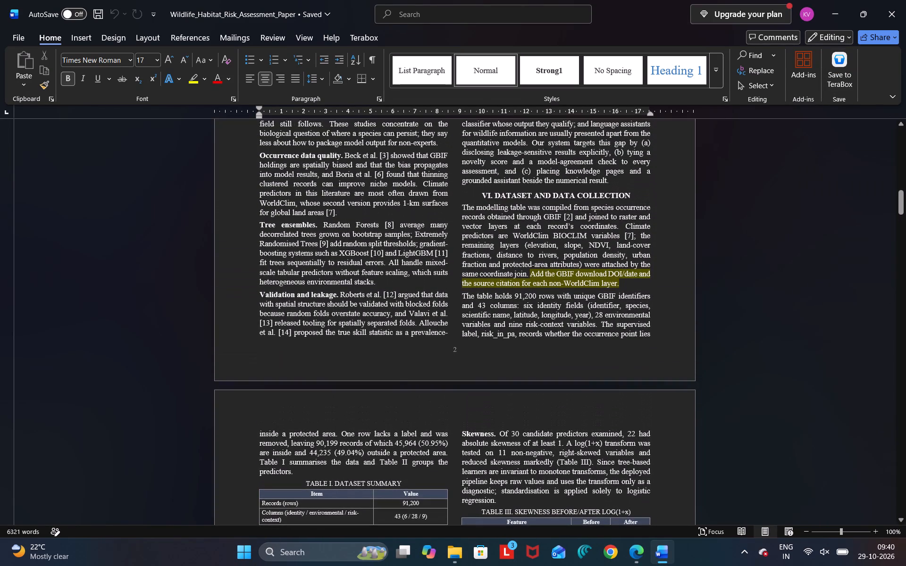
{"action": "left_click", "coordinate": [531, 274]}
{"action": "left_click_drag", "start_coordinate": [531, 274], "coordinate": [622, 287]}
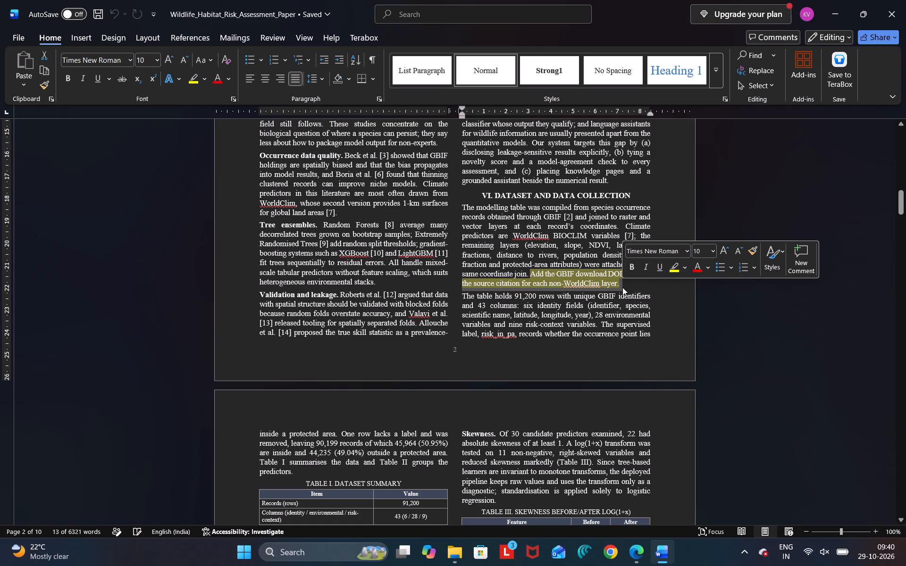
{"action": "left_click", "coordinate": [674, 264]}
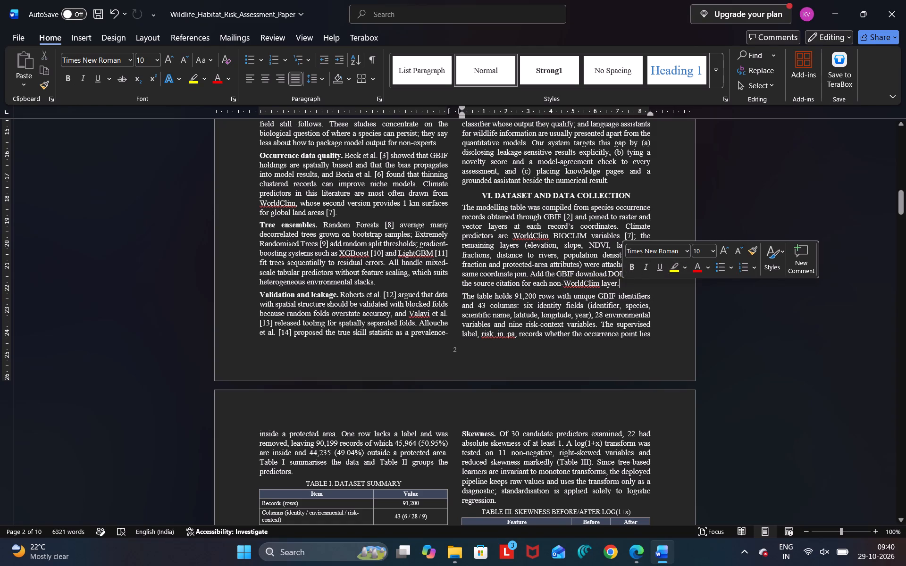
{"action": "left_click", "coordinate": [600, 337]}
Remove the yellow highlight from the "Name the selected project/model..." sentence in the XII. DL Model section.
{"action": "left_click", "coordinate": [905, 388]}
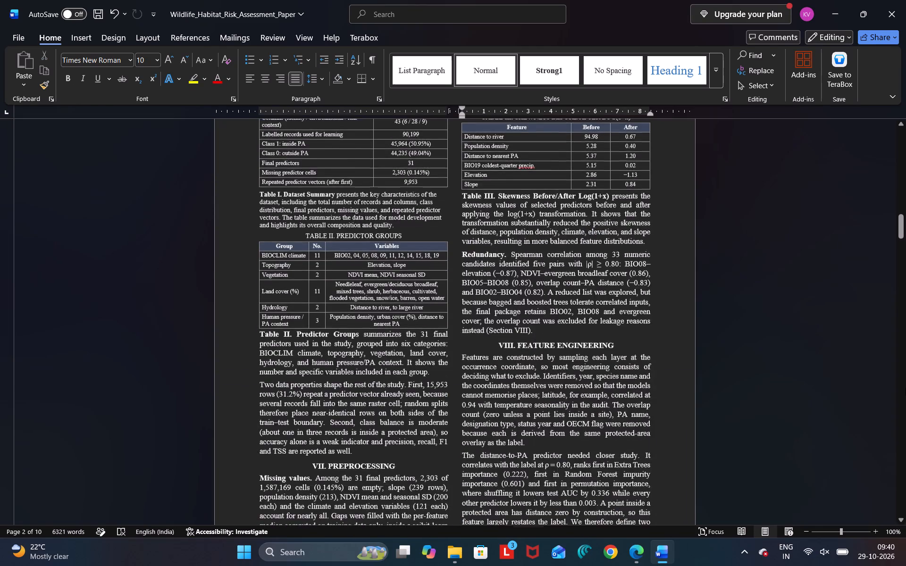
{"action": "left_click", "coordinate": [905, 388]}
{"action": "left_click", "coordinate": [905, 388]}
{"action": "left_click", "coordinate": [905, 388]}
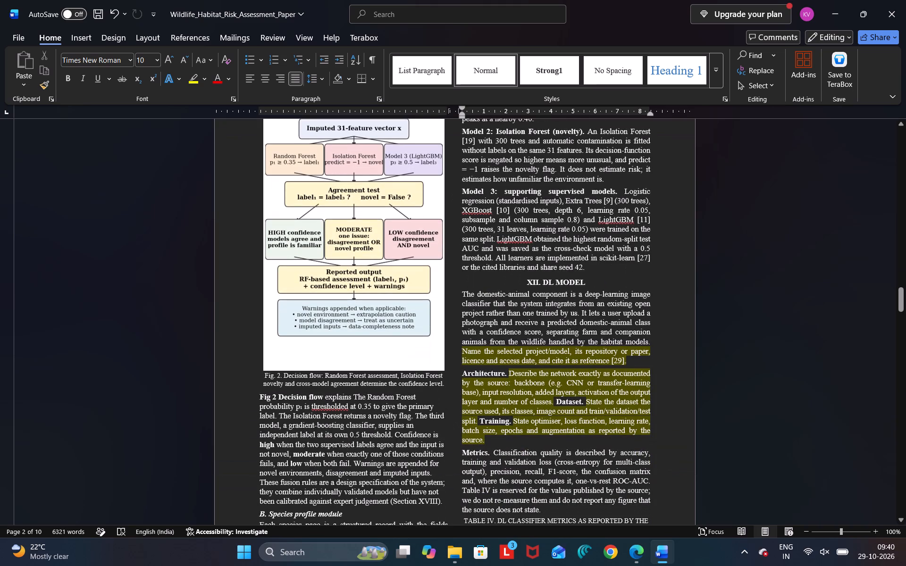
{"action": "left_click_drag", "start_coordinate": [461, 349], "coordinate": [662, 349]}
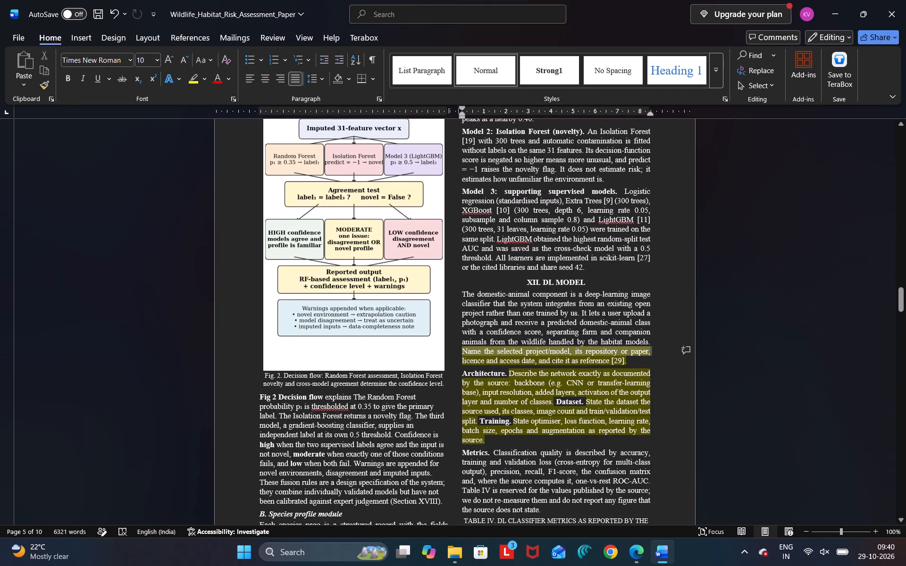
{"action": "left_click_drag", "start_coordinate": [662, 349], "coordinate": [645, 358]}
{"action": "left_click", "coordinate": [697, 334]}
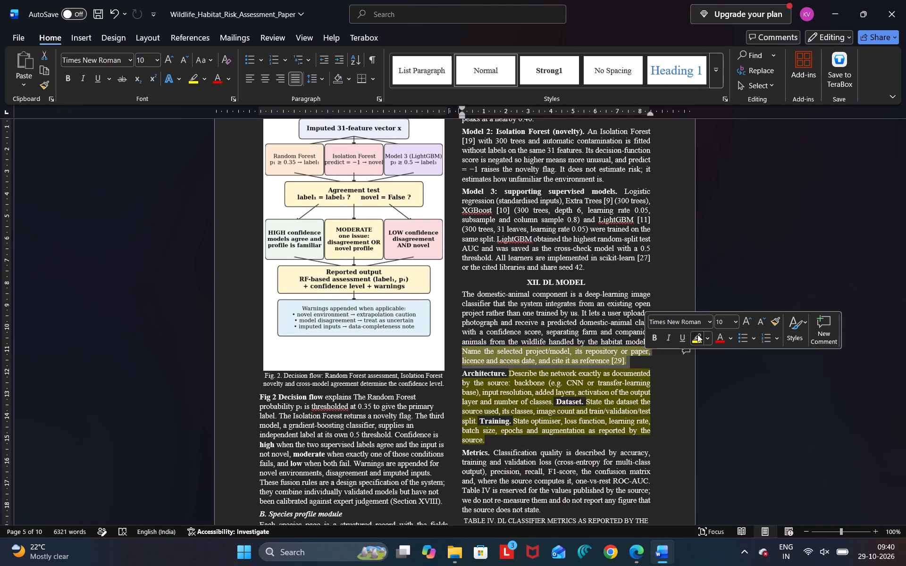
Try to clear the yellow highlight from the Architecture, Dataset and Training paragraph in the DL Model section.
{"action": "left_click", "coordinate": [510, 371]}
{"action": "left_click_drag", "start_coordinate": [510, 371], "coordinate": [499, 442]}
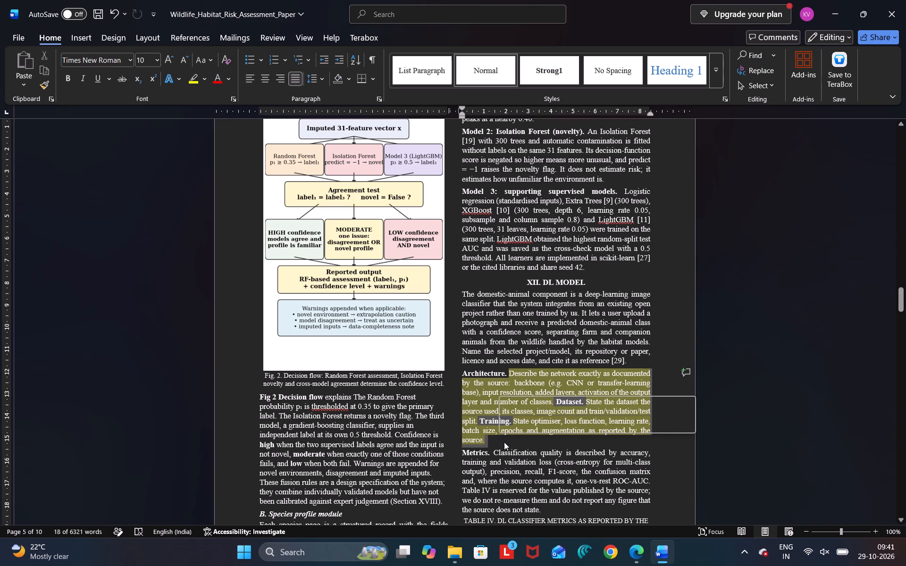
{"action": "left_click", "coordinate": [549, 422]}
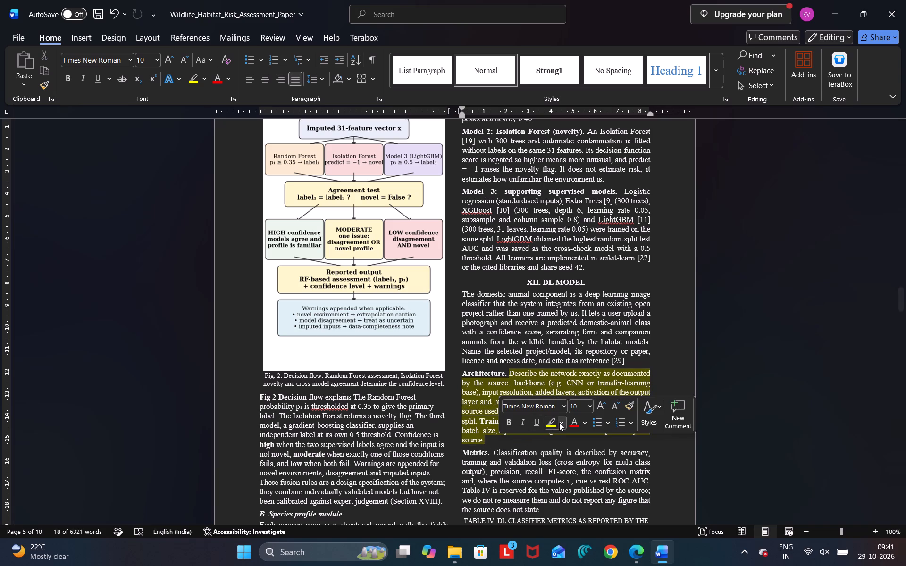
{"action": "left_click", "coordinate": [548, 423]}
{"action": "left_click", "coordinate": [548, 423]}
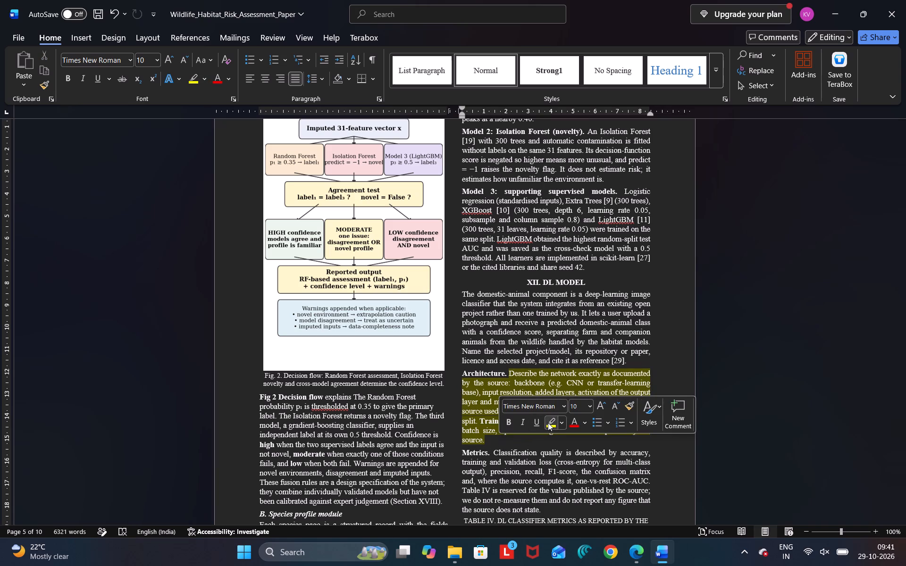
{"action": "left_click", "coordinate": [198, 80]}
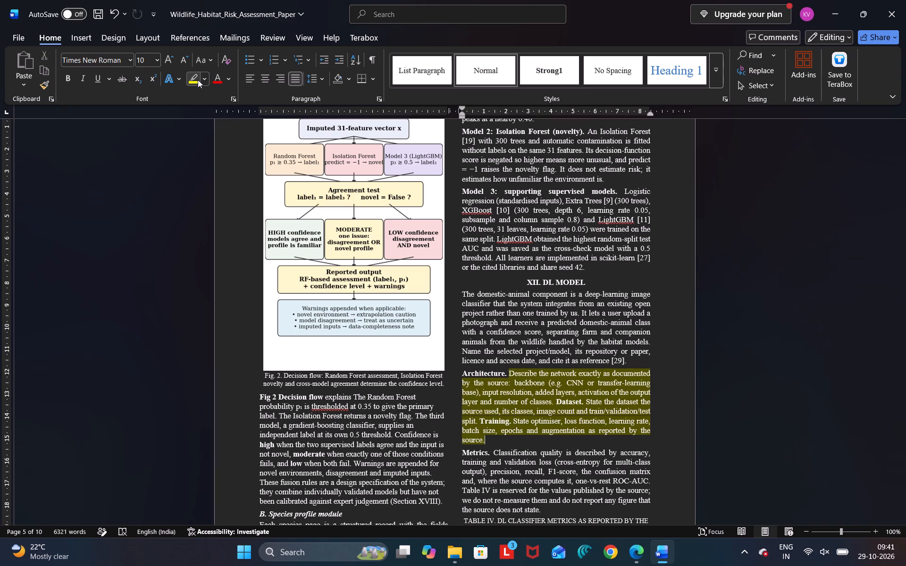
{"action": "left_click", "coordinate": [536, 366]}
Close the paper with its changes saved, and reopen Wildlife_Habitat_Risk_Assessment_Paper from the Downloads folder.
{"action": "left_click", "coordinate": [905, 0]}
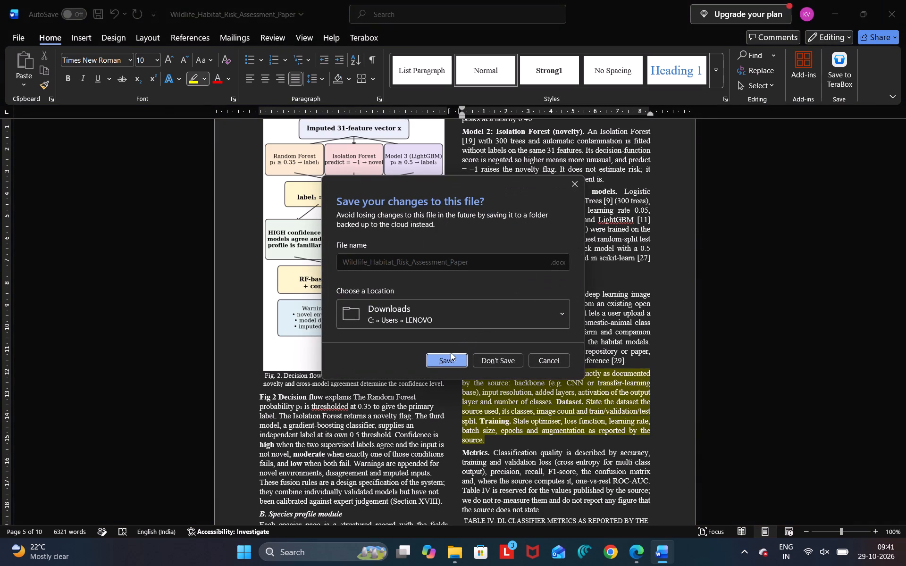
{"action": "left_click", "coordinate": [451, 358]}
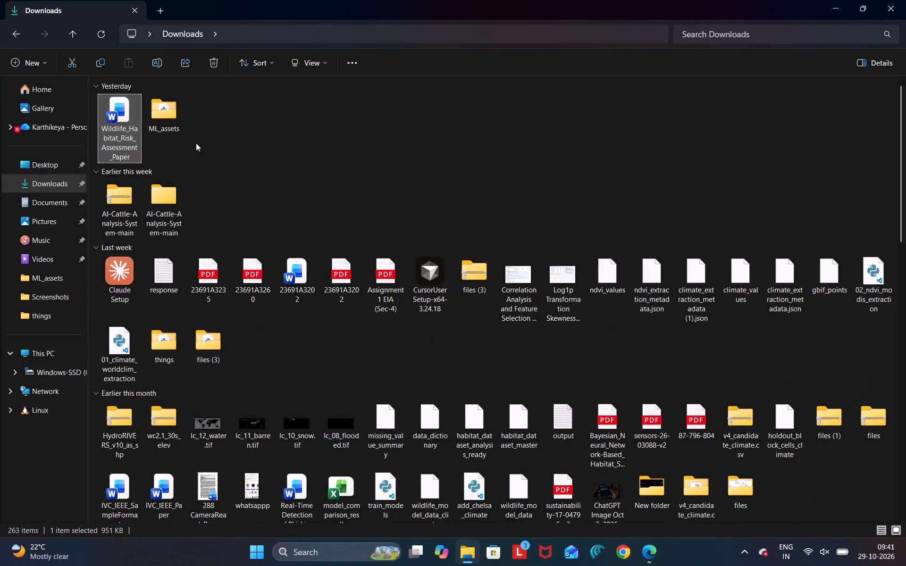
{"action": "double_click", "coordinate": [109, 128]}
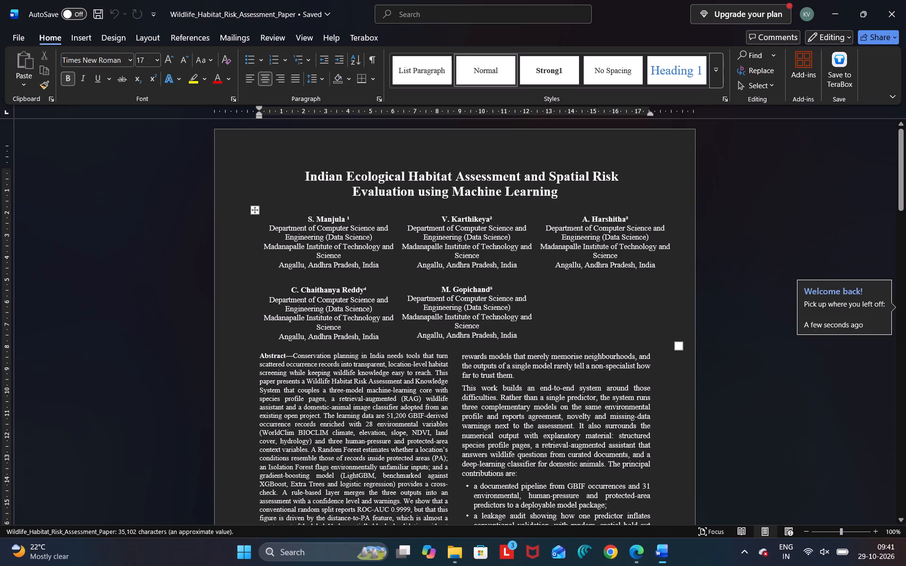
Remove the yellow highlight from the Architecture, Dataset and Training paragraph in the XII. DL Model section.
{"action": "double_click", "coordinate": [905, 330]}
{"action": "left_click", "coordinate": [905, 330]}
{"action": "left_click", "coordinate": [905, 330]}
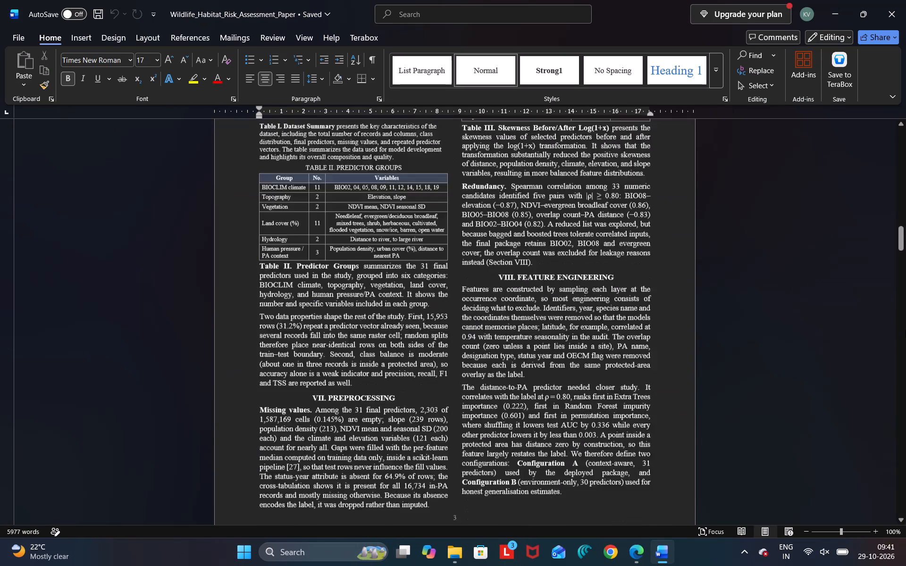
{"action": "left_click", "coordinate": [905, 330]}
{"action": "left_click", "coordinate": [905, 330]}
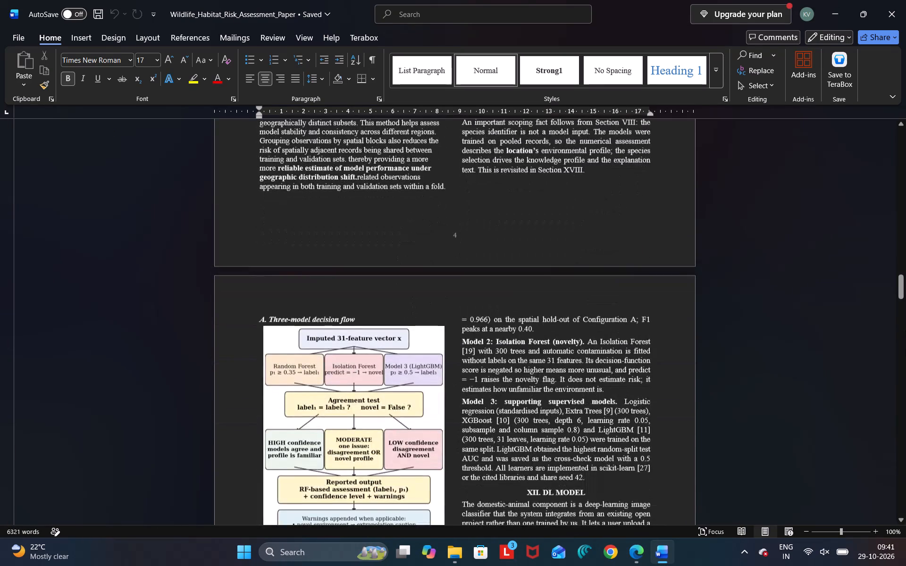
{"action": "left_click", "coordinate": [905, 352]}
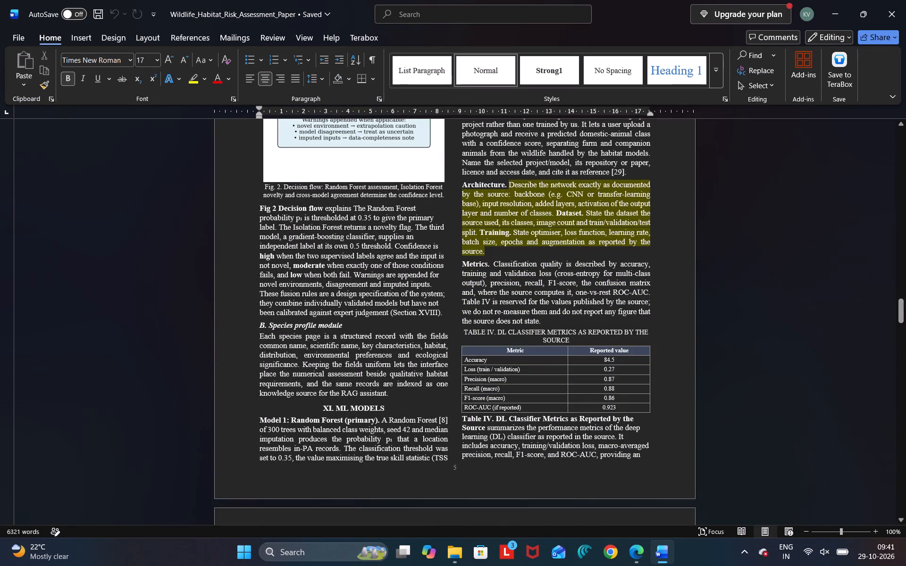
{"action": "left_click", "coordinate": [512, 183]}
{"action": "left_click", "coordinate": [508, 184]}
{"action": "left_click_drag", "start_coordinate": [508, 184], "coordinate": [520, 236]}
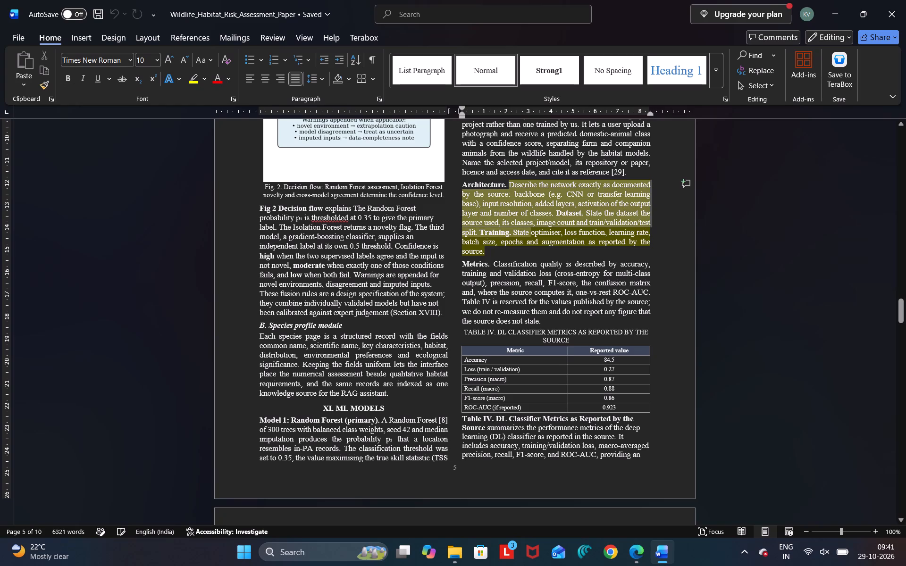
{"action": "left_click_drag", "start_coordinate": [520, 236], "coordinate": [523, 256]}
{"action": "left_click", "coordinate": [577, 234]}
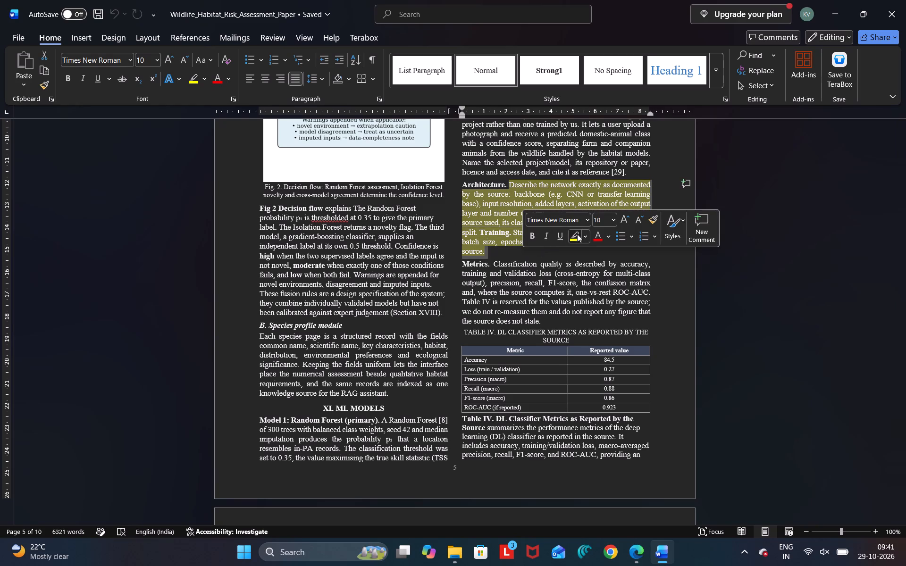
{"action": "left_click", "coordinate": [578, 270]}
Look through the rest of the paper, from the Metrics paragraph to the References, for remaining yellow highlighting.
{"action": "key", "text": "Down"}
{"action": "key", "text": "Down"}
{"action": "key", "text": "Down"}
{"action": "key", "text": "Down"}
{"action": "key", "text": "Down"}
{"action": "key", "text": "Down"}
{"action": "key", "text": "Down"}
{"action": "key", "text": "Down"}
{"action": "key", "text": "Down"}
{"action": "key", "text": "Down"}
{"action": "key", "text": "Down"}
{"action": "key", "text": "Down"}
{"action": "key", "text": "Down"}
{"action": "key", "text": "Down"}
{"action": "key", "text": "Down"}
{"action": "key", "text": "Down"}
{"action": "key", "text": "Down"}
{"action": "key", "text": "Down"}
{"action": "key", "text": "Down"}
{"action": "key", "text": "Down"}
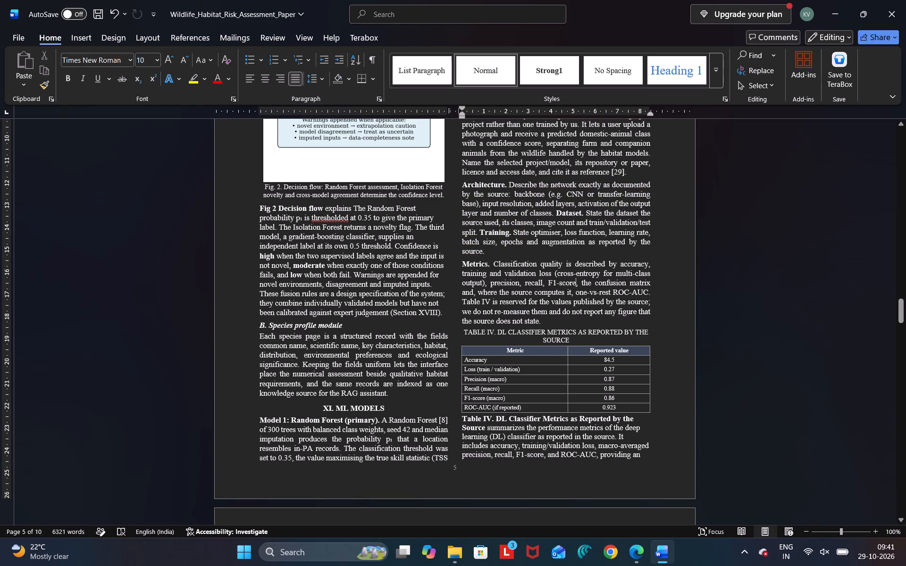
{"action": "key", "text": "Down"}
{"action": "key", "text": "Down"}
{"action": "key", "text": "Down"}
{"action": "key", "text": "Down"}
{"action": "key", "text": "Down"}
{"action": "key", "text": "Down"}
{"action": "key", "text": "Down"}
{"action": "key", "text": "Down"}
{"action": "key", "text": "Down"}
{"action": "key", "text": "Down"}
{"action": "key", "text": "Down"}
{"action": "key", "text": "Down"}
{"action": "key", "text": "Down"}
{"action": "key", "text": "Down"}
{"action": "key", "text": "Down"}
{"action": "key", "text": "Down"}
{"action": "key", "text": "Down"}
{"action": "key", "text": "Down"}
{"action": "key", "text": "Down"}
{"action": "key", "text": "Down"}
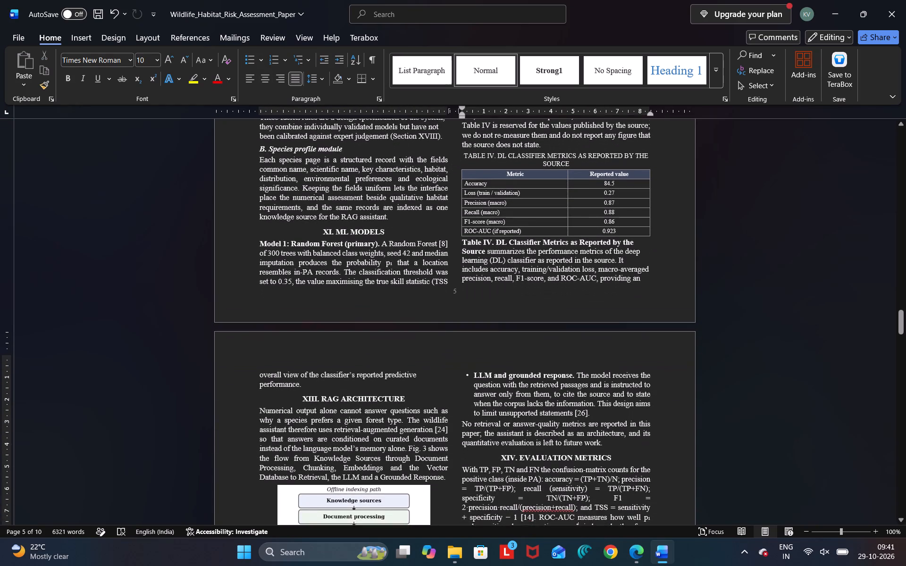
{"action": "key", "text": "Down"}
{"action": "key", "text": "Down"}
{"action": "key", "text": "Down"}
{"action": "key", "text": "Down"}
{"action": "key", "text": "Down"}
{"action": "key", "text": "Down"}
{"action": "key", "text": "Down"}
{"action": "key", "text": "Down"}
{"action": "key", "text": "Down"}
{"action": "key", "text": "Down"}
{"action": "key", "text": "Down"}
{"action": "key", "text": "Down"}
{"action": "key", "text": "Down"}
{"action": "key", "text": "Down"}
{"action": "key", "text": "Down"}
{"action": "key", "text": "Down"}
{"action": "key", "text": "Down"}
{"action": "key", "text": "Down"}
{"action": "key", "text": "Down"}
{"action": "key", "text": "Down"}
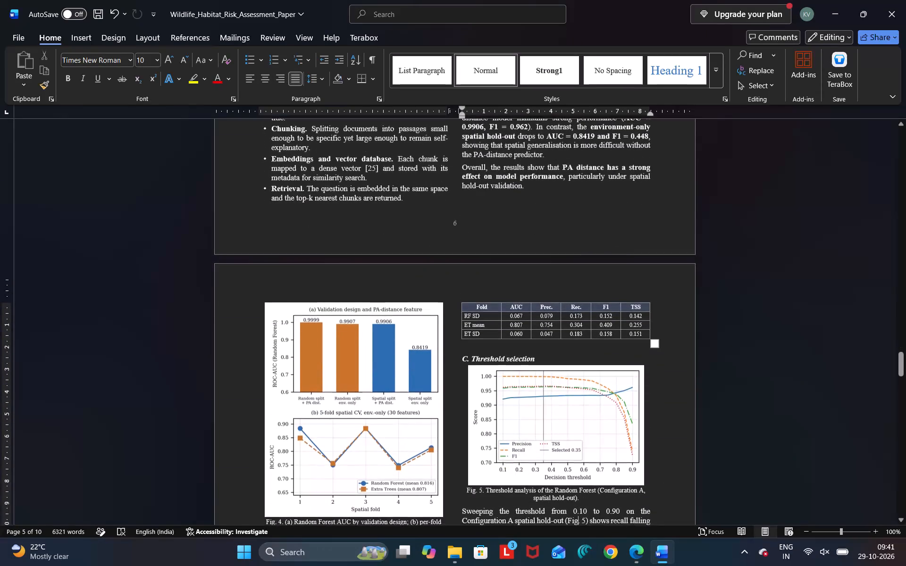
{"action": "key", "text": "Down"}
{"action": "key", "text": "Down"}
{"action": "key", "text": "Down"}
{"action": "key", "text": "Down"}
{"action": "key", "text": "Down"}
{"action": "key", "text": "Down"}
{"action": "key", "text": "Down"}
{"action": "key", "text": "Down"}
{"action": "key", "text": "Down"}
{"action": "key", "text": "Down"}
{"action": "key", "text": "Down"}
{"action": "key", "text": "Down"}
{"action": "key", "text": "Down"}
{"action": "key", "text": "Down"}
{"action": "key", "text": "Down"}
{"action": "key", "text": "Down"}
{"action": "key", "text": "Down"}
{"action": "key", "text": "Down"}
{"action": "key", "text": "Down"}
{"action": "key", "text": "Down"}
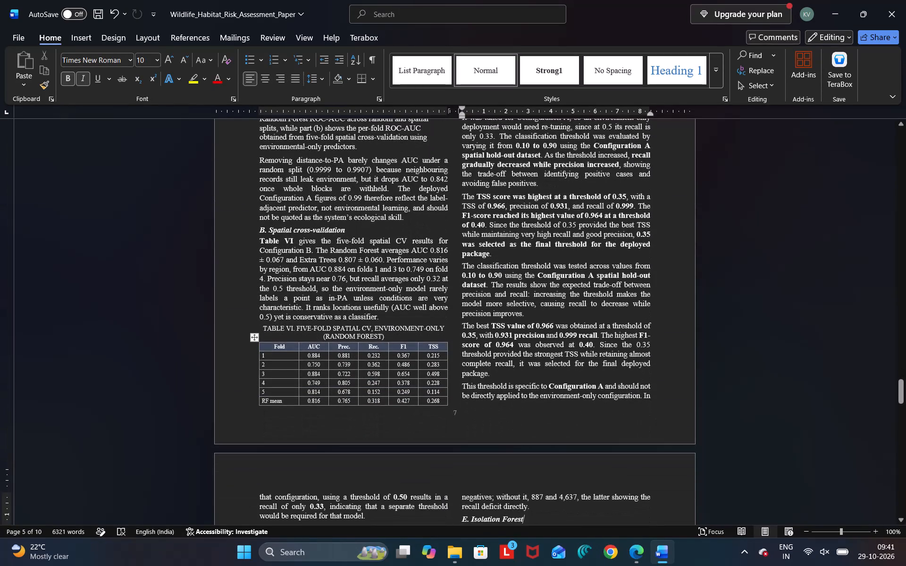
{"action": "key", "text": "Down"}
{"action": "key", "text": "Down"}
{"action": "key", "text": "Down"}
{"action": "key", "text": "Down"}
{"action": "key", "text": "Down"}
{"action": "key", "text": "Down"}
{"action": "key", "text": "Down"}
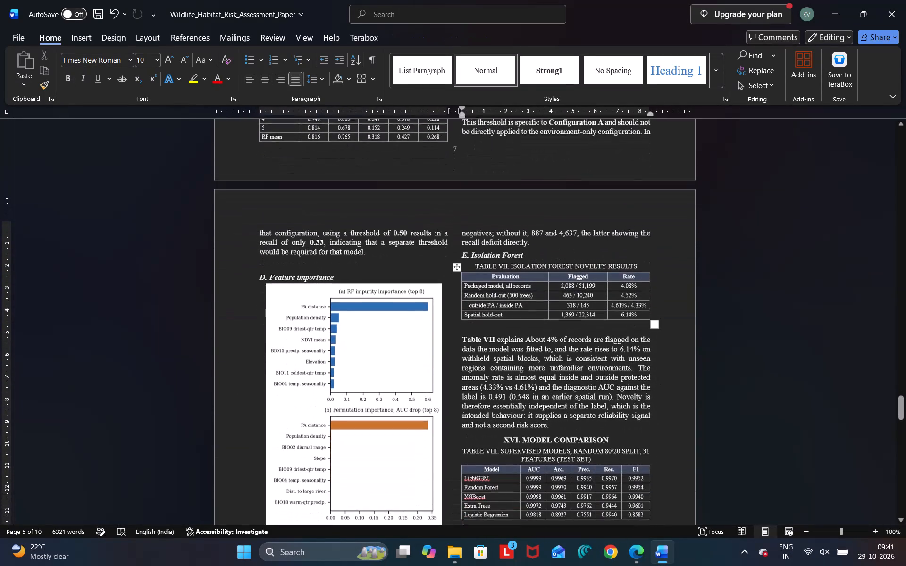
{"action": "key", "text": "Down"}
{"action": "key", "text": "Down"}
{"action": "key", "text": "Down"}
{"action": "key", "text": "Down"}
{"action": "key", "text": "Down"}
{"action": "key", "text": "Down"}
{"action": "key", "text": "Down"}
{"action": "key", "text": "Down"}
{"action": "key", "text": "Down"}
{"action": "key", "text": "Down"}
{"action": "key", "text": "Down"}
{"action": "key", "text": "Down"}
{"action": "key", "text": "Down"}
{"action": "key", "text": "Down"}
{"action": "key", "text": "Down"}
{"action": "key", "text": "Down"}
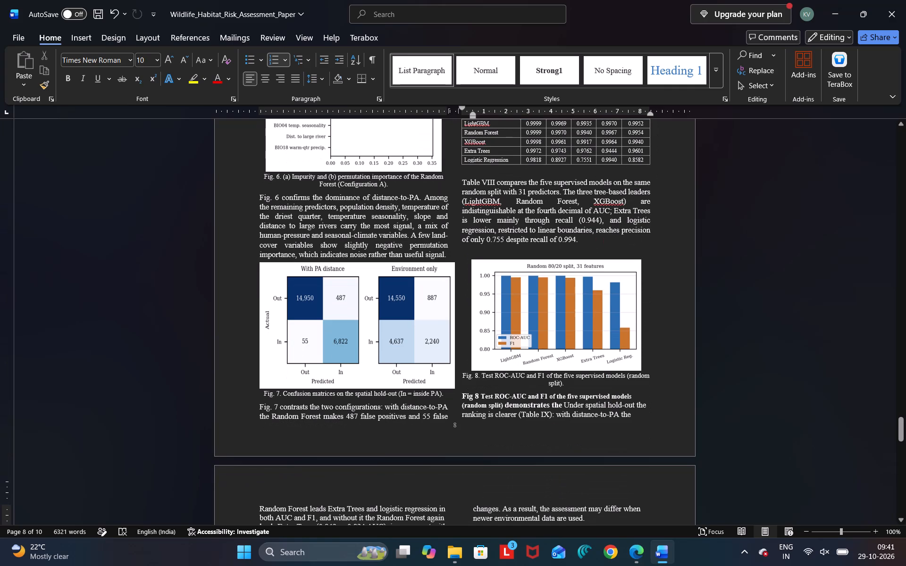
{"action": "key", "text": "Down"}
{"action": "key", "text": "Down"}
{"action": "key", "text": "Down"}
{"action": "key", "text": "Down"}
{"action": "key", "text": "Down"}
{"action": "key", "text": "Down"}
{"action": "key", "text": "Down"}
{"action": "key", "text": "Down"}
{"action": "key", "text": "Down"}
{"action": "key", "text": "Down"}
{"action": "key", "text": "Down"}
{"action": "key", "text": "Down"}
{"action": "key", "text": "Down"}
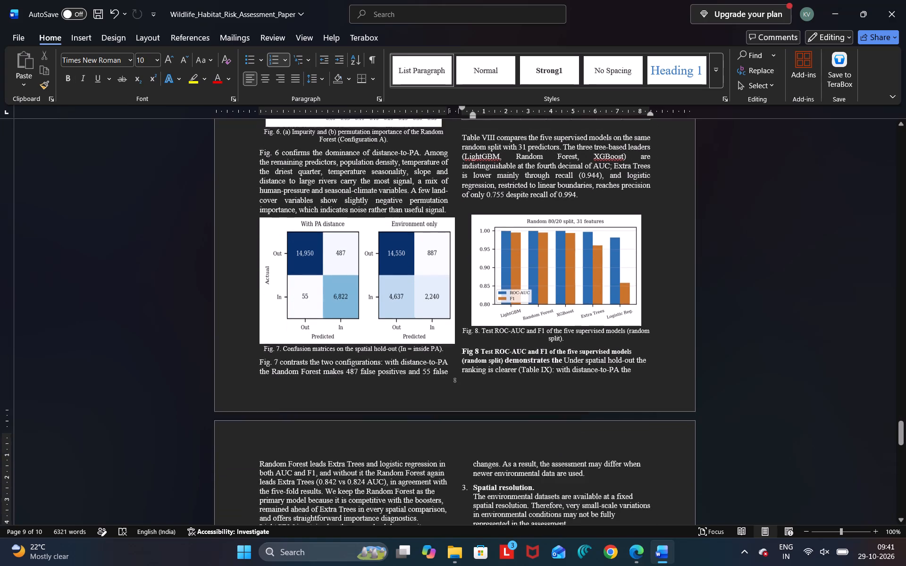
{"action": "key", "text": "Down"}
{"action": "key", "text": "Down"}
{"action": "key", "text": "Down"}
{"action": "key", "text": "Down"}
{"action": "key", "text": "Down"}
{"action": "key", "text": "Down"}
{"action": "key", "text": "Down"}
{"action": "key", "text": "Down"}
{"action": "key", "text": "Down"}
{"action": "key", "text": "Down"}
{"action": "key", "text": "Down"}
{"action": "key", "text": "Down"}
{"action": "key", "text": "Down"}
{"action": "key", "text": "Down"}
{"action": "key", "text": "Down"}
{"action": "key", "text": "Down"}
{"action": "key", "text": "Down"}
{"action": "key", "text": "Down"}
{"action": "key", "text": "Down"}
{"action": "key", "text": "Down"}
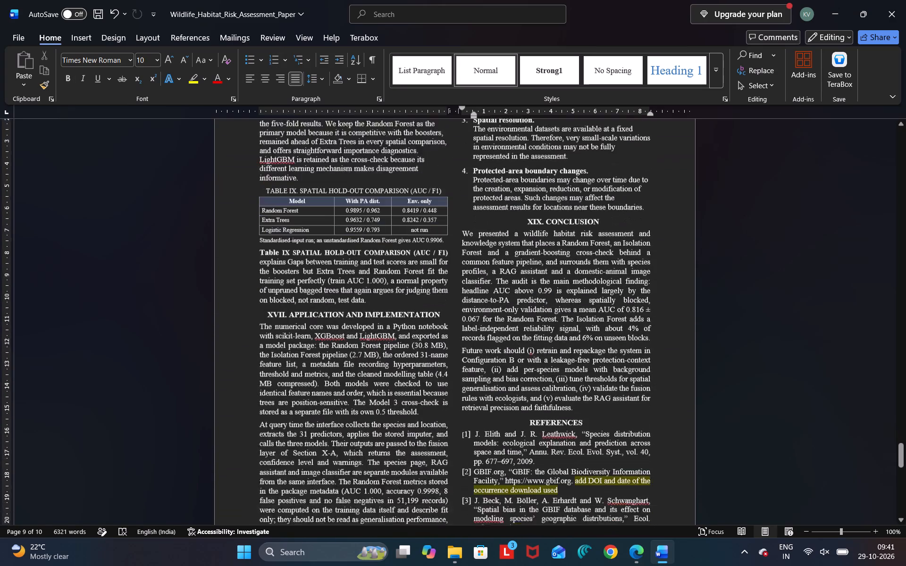
{"action": "key", "text": "Down"}
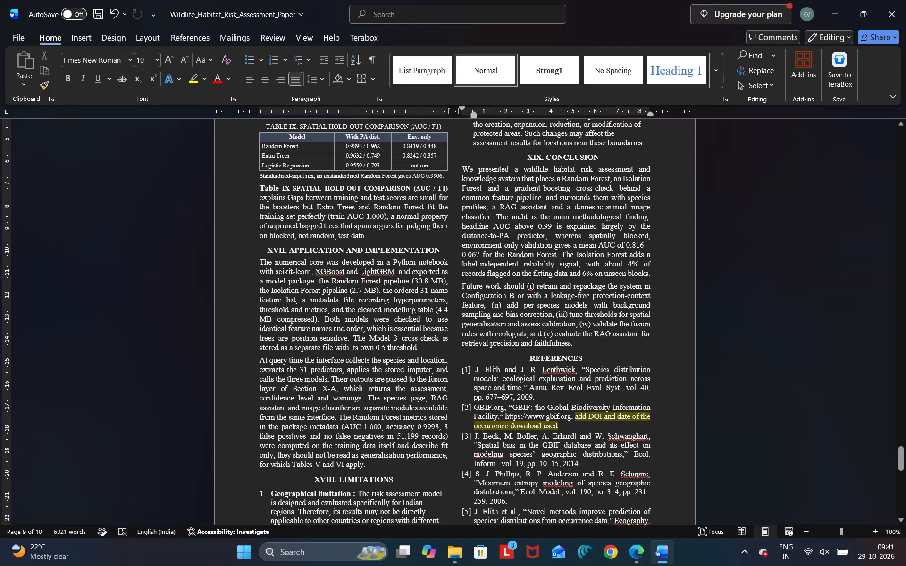
Remove the yellow highlight from "add DOI and date of the occurrence download used" in reference [2].
{"action": "left_click", "coordinate": [575, 416]}
{"action": "left_click_drag", "start_coordinate": [575, 416], "coordinate": [584, 425]}
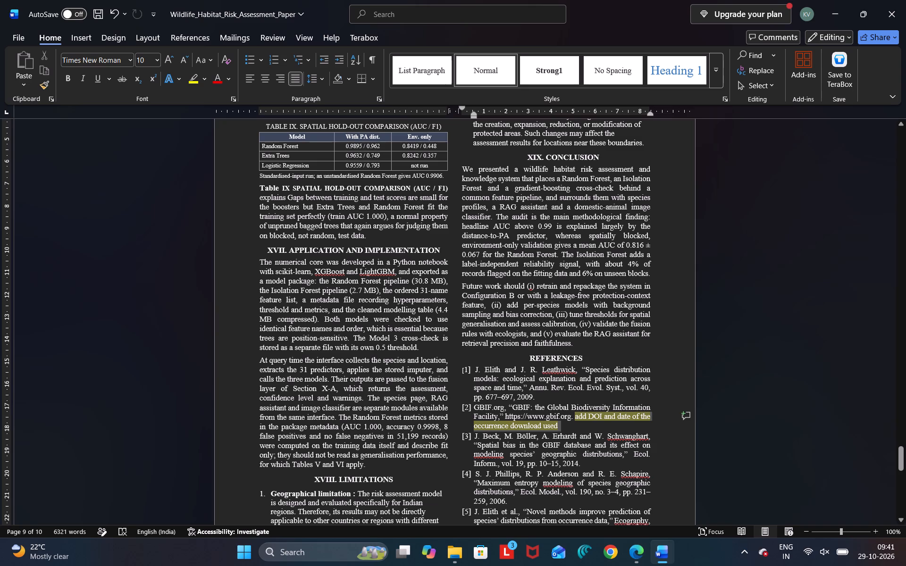
{"action": "left_click", "coordinate": [634, 403]}
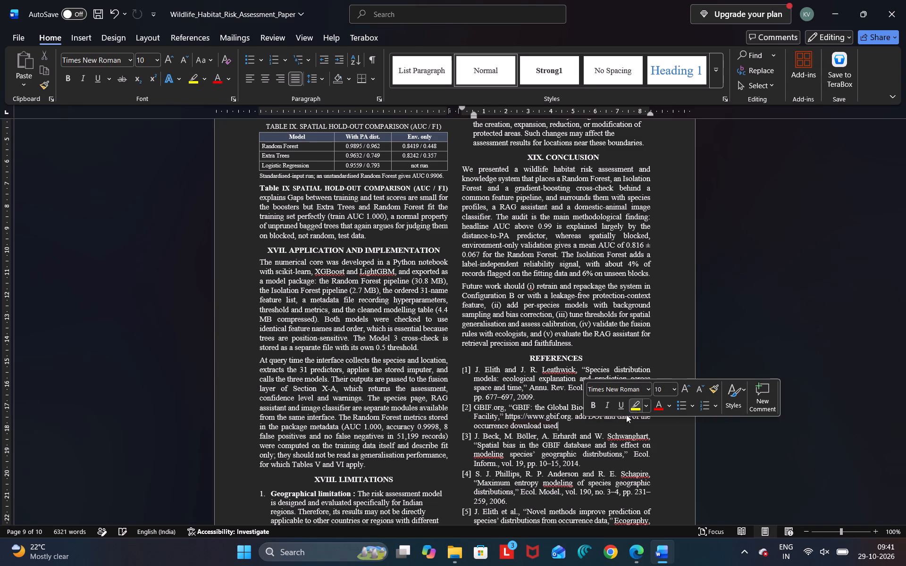
Delete the yellow-highlighted placeholder reference [23] about the source project/model for the domestic-animal DL classifier.
{"action": "left_click", "coordinate": [610, 431]}
{"action": "key", "text": "Down"}
{"action": "key", "text": "Down"}
{"action": "key", "text": "Down"}
{"action": "key", "text": "Down"}
{"action": "key", "text": "Down"}
{"action": "key", "text": "Down"}
{"action": "key", "text": "Down"}
{"action": "key", "text": "Down"}
{"action": "key", "text": "Down"}
{"action": "key", "text": "Down"}
{"action": "key", "text": "Down"}
{"action": "key", "text": "Down"}
{"action": "key", "text": "Down"}
{"action": "key", "text": "Down"}
{"action": "key", "text": "Down"}
{"action": "key", "text": "Down"}
{"action": "key", "text": "Down"}
{"action": "key", "text": "Down"}
{"action": "key", "text": "Down"}
{"action": "key", "text": "Down"}
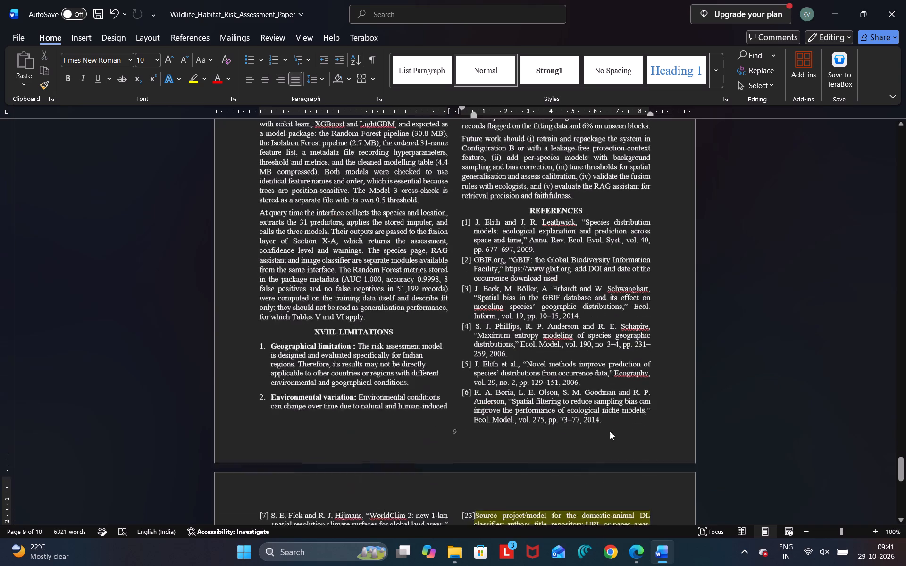
{"action": "left_click_drag", "start_coordinate": [463, 336], "coordinate": [525, 362]}
{"action": "key", "text": "BackSpace"}
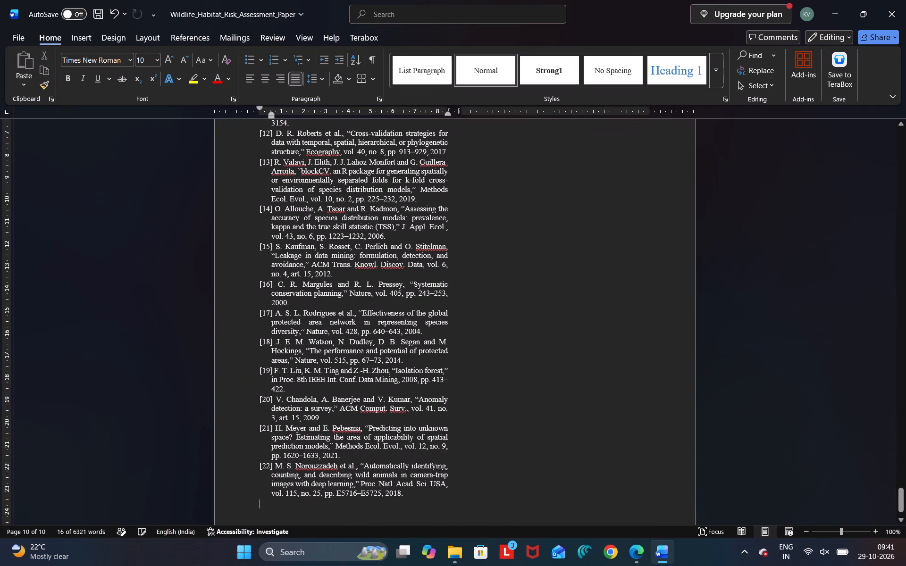
Look back through the paper from the references up to the title page for remaining highlighting.
{"action": "key", "text": "Up"}
{"action": "key", "text": "Up"}
{"action": "key", "text": "Up"}
{"action": "key", "text": "Up"}
{"action": "key", "text": "Up"}
{"action": "key", "text": "Up"}
{"action": "key", "text": "Up"}
{"action": "key", "text": "Up"}
{"action": "key", "text": "Up"}
{"action": "key", "text": "Up"}
{"action": "key", "text": "Up"}
{"action": "key", "text": "Up"}
{"action": "key", "text": "Up"}
{"action": "key", "text": "Up"}
{"action": "key", "text": "Up"}
{"action": "key", "text": "Up"}
{"action": "key", "text": "Up"}
{"action": "key", "text": "Up"}
{"action": "key", "text": "Up"}
{"action": "key", "text": "Up"}
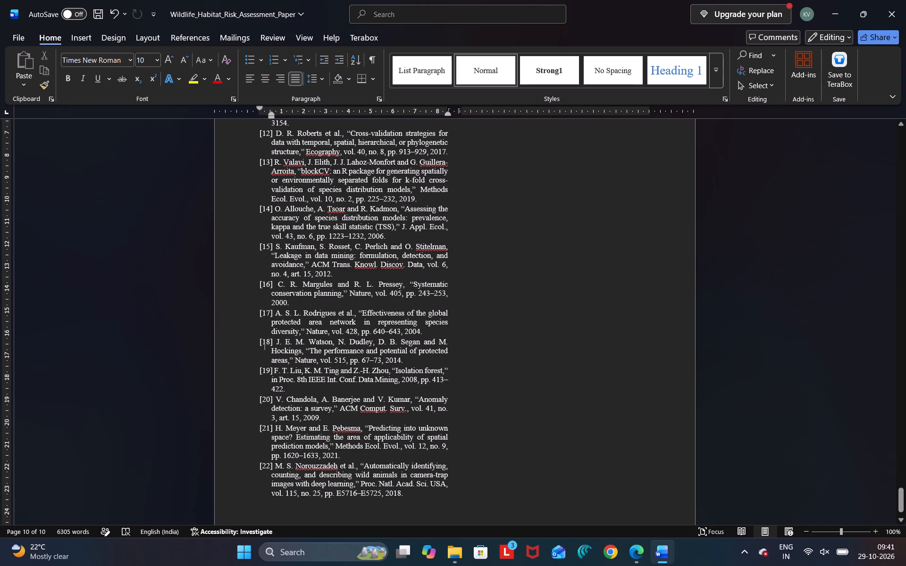
{"action": "left_click", "coordinate": [905, 121]}
{"action": "left_click", "coordinate": [903, 144]}
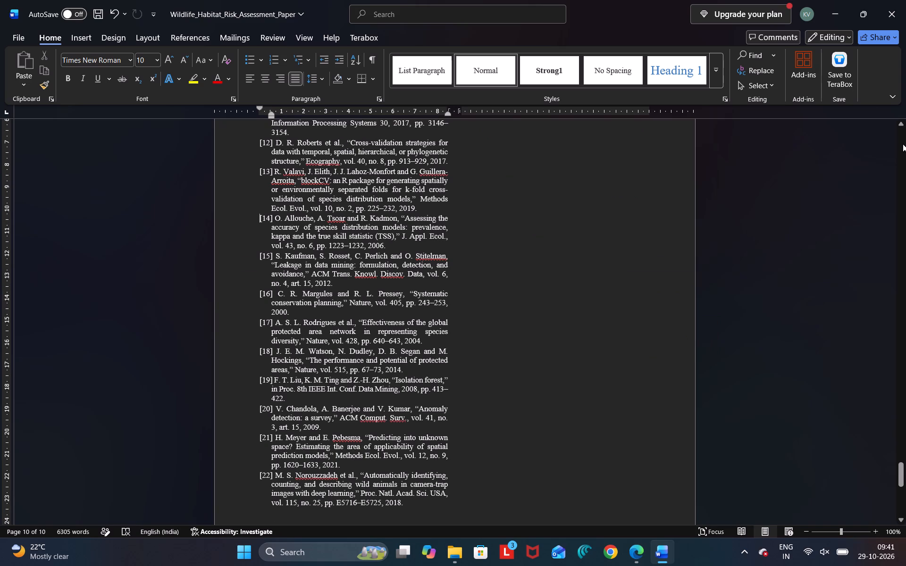
{"action": "left_click", "coordinate": [903, 144]}
{"action": "left_click", "coordinate": [903, 144]}
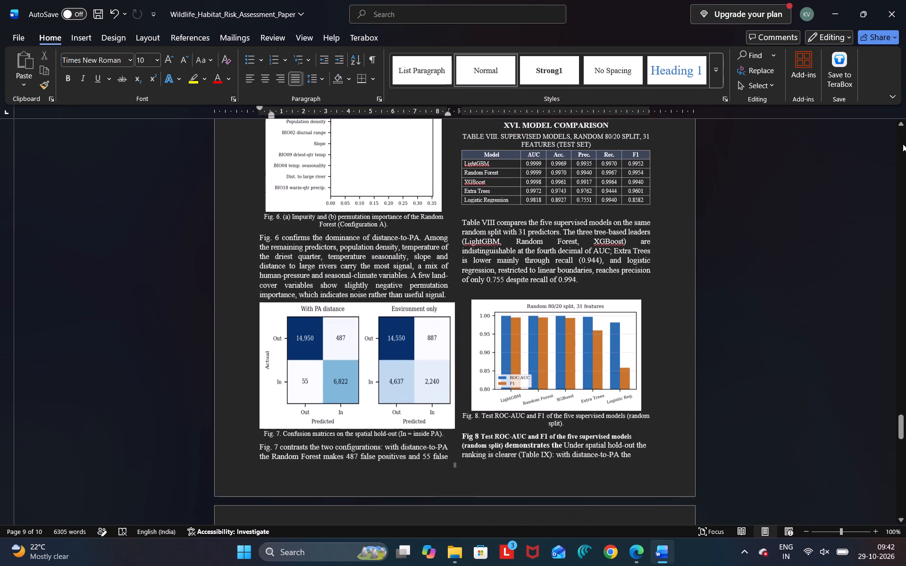
{"action": "left_click", "coordinate": [903, 144]}
{"action": "left_click", "coordinate": [903, 144]}
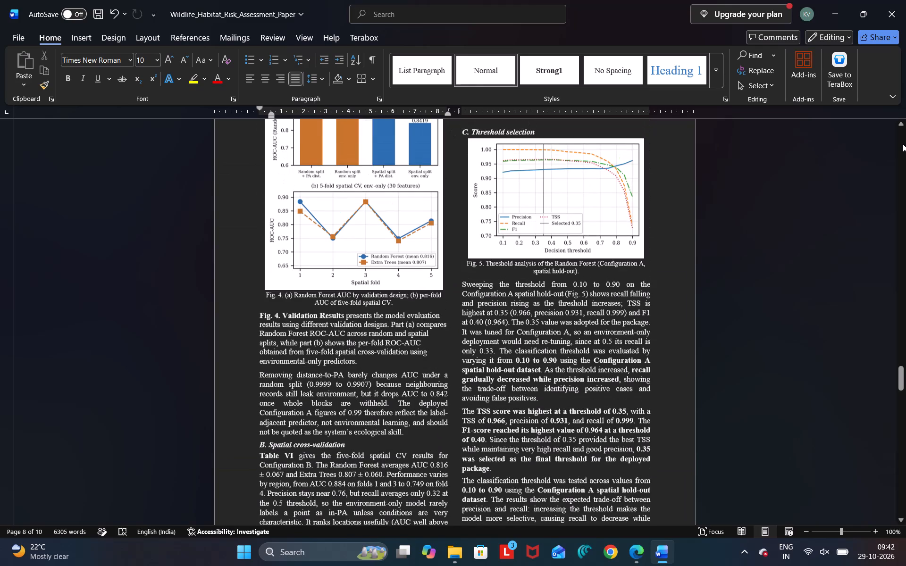
{"action": "left_click", "coordinate": [903, 144]}
{"action": "left_click", "coordinate": [903, 144]}
{"action": "left_click", "coordinate": [903, 144]}
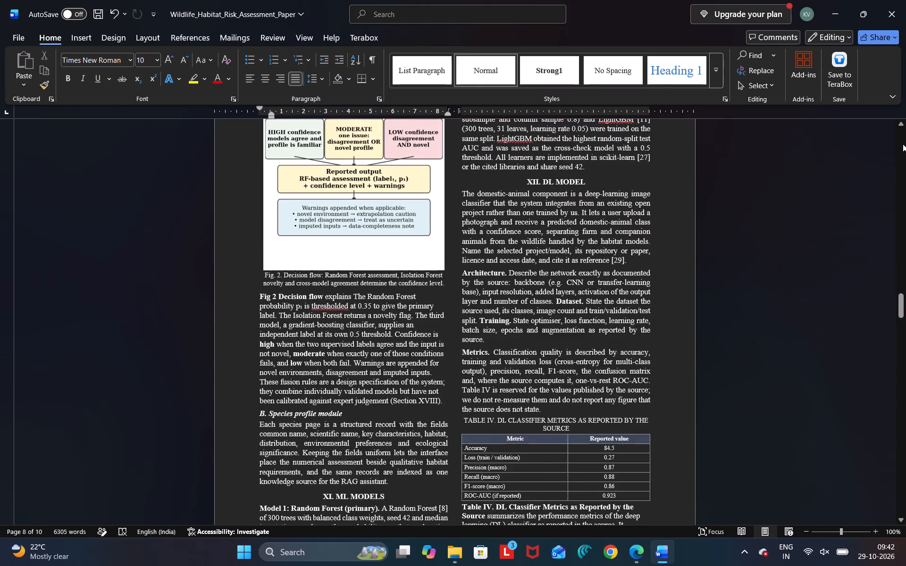
{"action": "left_click", "coordinate": [903, 144]}
{"action": "left_click", "coordinate": [903, 144]}
{"action": "left_click", "coordinate": [903, 144]}
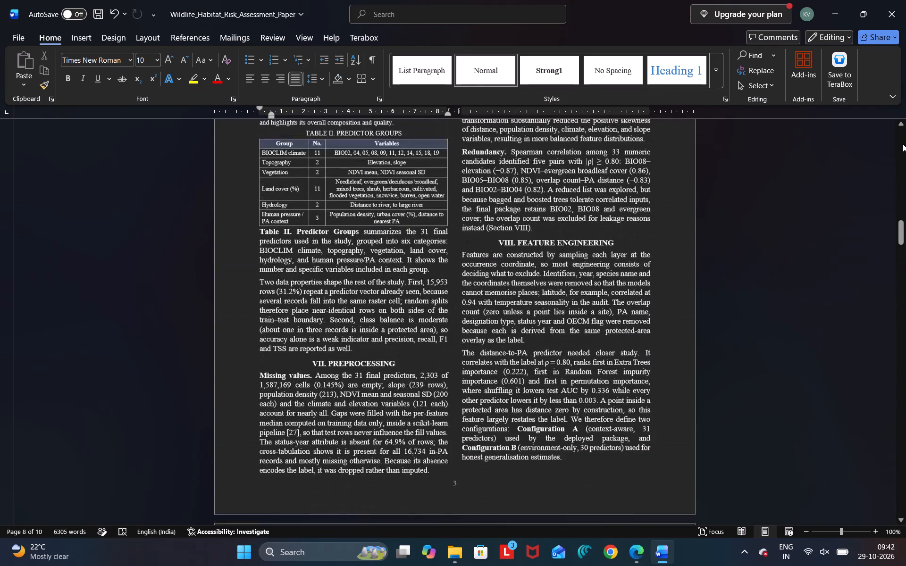
{"action": "left_click", "coordinate": [903, 144]}
{"action": "left_click", "coordinate": [903, 144]}
{"action": "left_click", "coordinate": [903, 144]}
{"action": "left_click", "coordinate": [903, 144]}
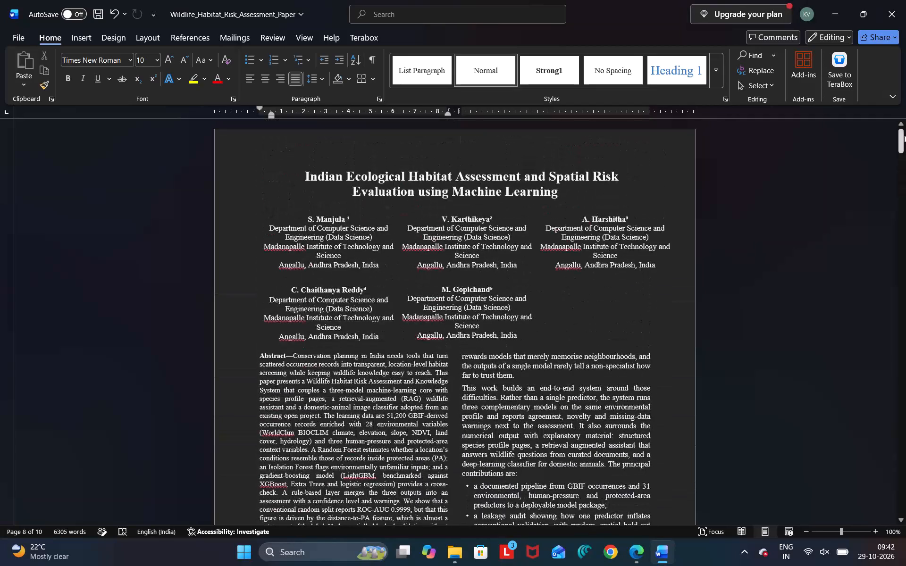
{"action": "left_click", "coordinate": [902, 127]}
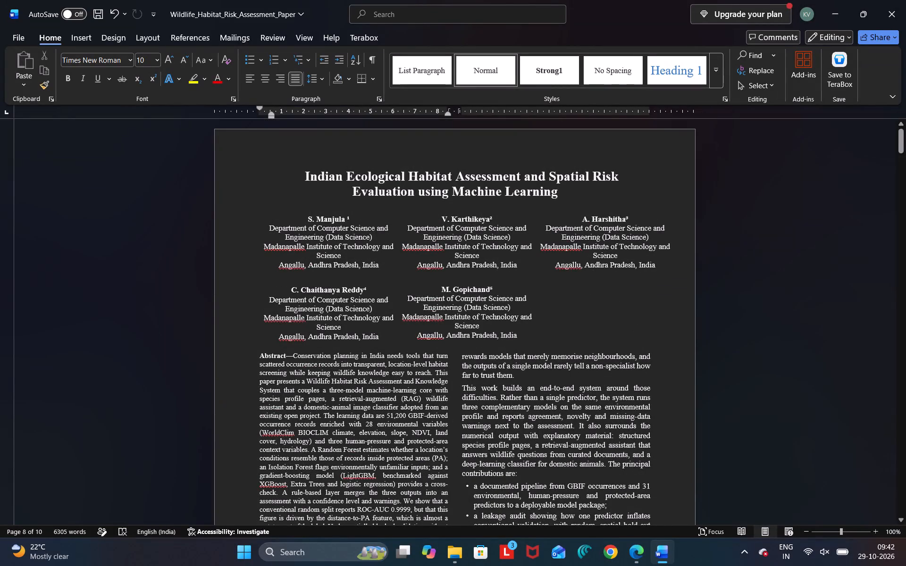
Review the opening of the paper, from the title and author block through the abstract and introduction to the objectives.
{"action": "left_click", "coordinate": [557, 198]}
{"action": "left_click", "coordinate": [343, 176]}
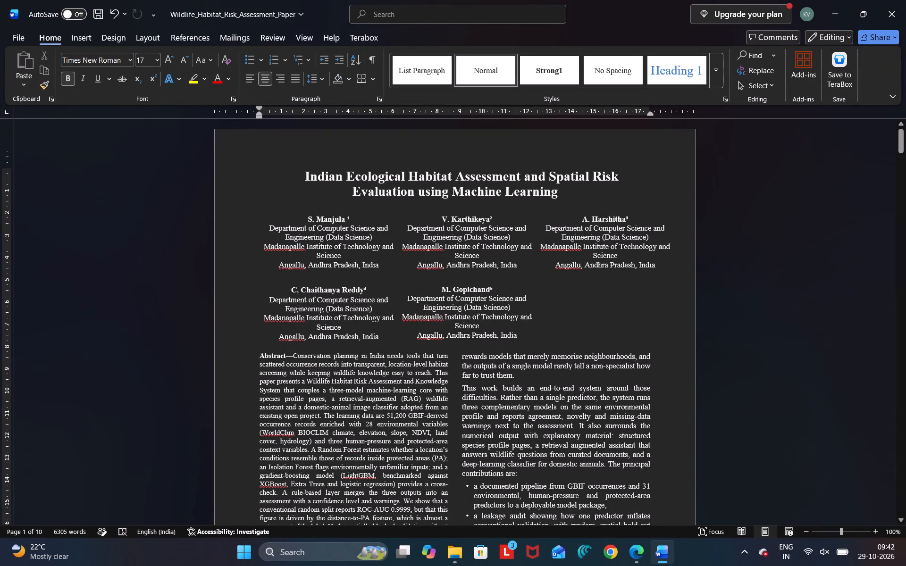
{"action": "key", "text": "Down"}
{"action": "key", "text": "Down"}
{"action": "key", "text": "Down"}
{"action": "key", "text": "Down"}
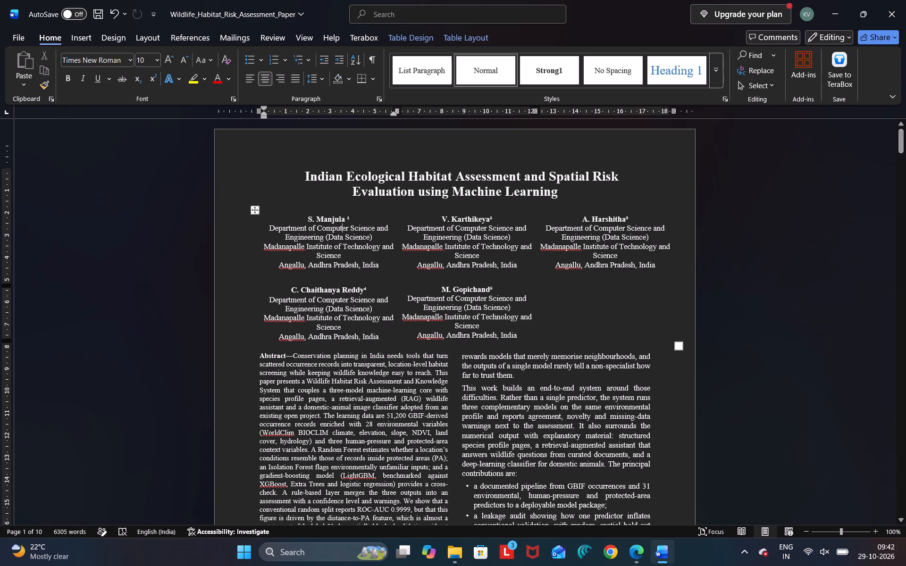
{"action": "key", "text": "Down"}
{"action": "key", "text": "Down"}
{"action": "key", "text": "Down"}
{"action": "key", "text": "Down"}
{"action": "key", "text": "Down"}
{"action": "key", "text": "Down"}
{"action": "key", "text": "Up"}
{"action": "key", "text": "Down"}
{"action": "key", "text": "Down"}
{"action": "key", "text": "Down"}
{"action": "key", "text": "Down"}
{"action": "key", "text": "Down"}
{"action": "key", "text": "Down"}
{"action": "key", "text": "Down"}
{"action": "key", "text": "Down"}
{"action": "key", "text": "Down"}
{"action": "key", "text": "Down"}
{"action": "key", "text": "Down"}
{"action": "key", "text": "Down"}
{"action": "key", "text": "Down"}
{"action": "key", "text": "Down"}
{"action": "key", "text": "Down"}
{"action": "key", "text": "Down"}
{"action": "key", "text": "Down"}
{"action": "key", "text": "Down"}
{"action": "key", "text": "Down"}
{"action": "key", "text": "Down"}
{"action": "key", "text": "Down"}
{"action": "key", "text": "Down"}
{"action": "key", "text": "Down"}
{"action": "key", "text": "Down"}
{"action": "key", "text": "Down"}
{"action": "key", "text": "Down"}
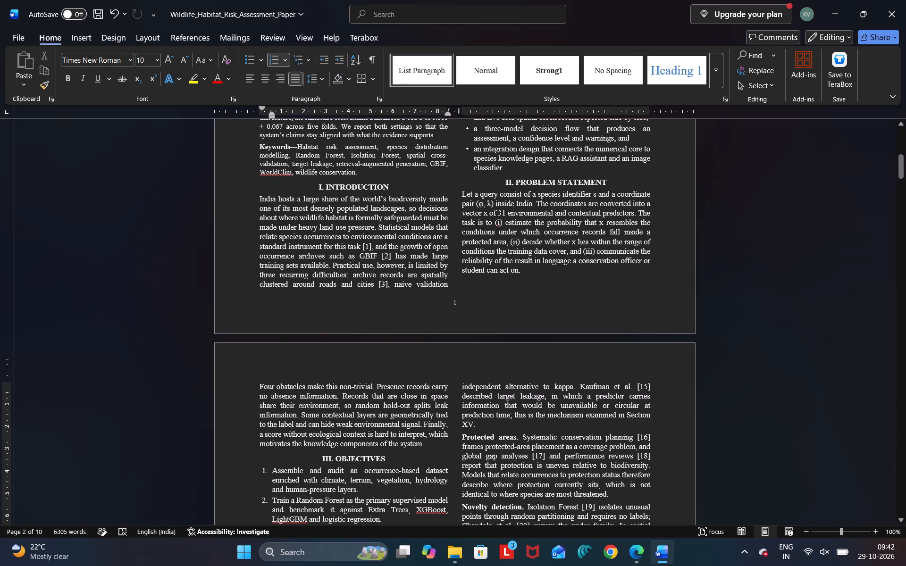
Review the paper from the Problem Statement through the Objectives, Literature Survey and Research Gap sections.
{"action": "left_click", "coordinate": [577, 209]}
{"action": "key", "text": "Up"}
{"action": "key", "text": "Down"}
{"action": "key", "text": "Down"}
{"action": "key", "text": "Down"}
{"action": "key", "text": "Down"}
{"action": "key", "text": "Down"}
{"action": "key", "text": "Down"}
{"action": "key", "text": "Down"}
{"action": "key", "text": "Down"}
{"action": "key", "text": "Down"}
{"action": "key", "text": "Down"}
{"action": "key", "text": "Down"}
{"action": "key", "text": "Down"}
{"action": "key", "text": "Down"}
{"action": "key", "text": "Down"}
{"action": "key", "text": "Down"}
{"action": "key", "text": "Down"}
{"action": "key", "text": "Down"}
{"action": "key", "text": "Down"}
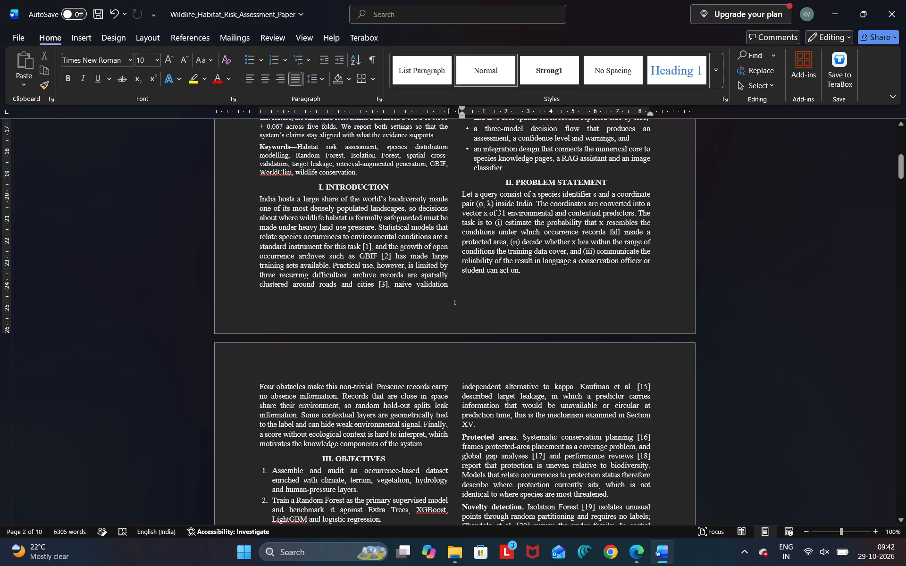
{"action": "key", "text": "Down"}
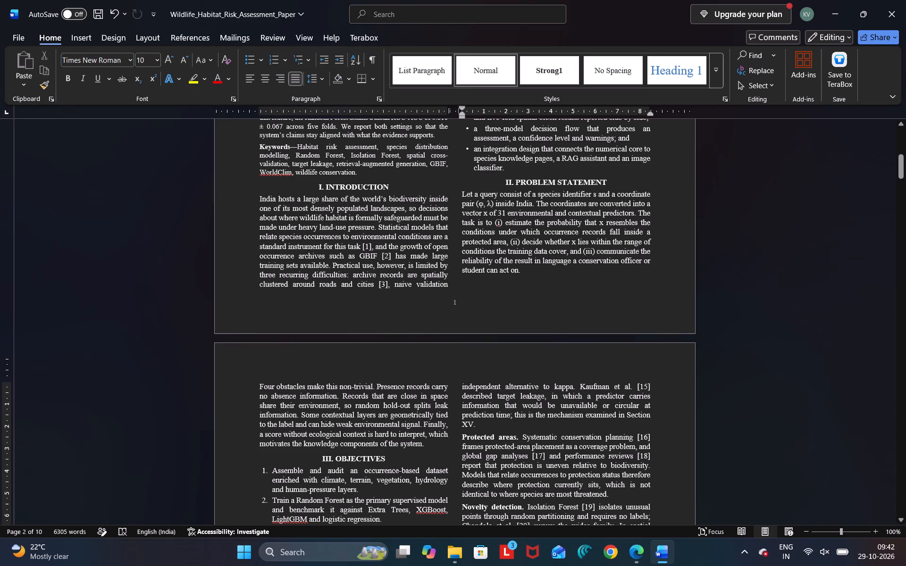
{"action": "key", "text": "Down"}
{"action": "key", "text": "Down"}
{"action": "key", "text": "Down"}
{"action": "key", "text": "Down"}
{"action": "key", "text": "Down"}
{"action": "key", "text": "Down"}
{"action": "key", "text": "Down"}
{"action": "key", "text": "Down"}
{"action": "key", "text": "Down"}
{"action": "key", "text": "Down"}
{"action": "key", "text": "Down"}
{"action": "key", "text": "Down"}
{"action": "key", "text": "Down"}
{"action": "key", "text": "Down"}
{"action": "key", "text": "Down"}
{"action": "key", "text": "Down"}
{"action": "key", "text": "Down"}
{"action": "key", "text": "Down"}
{"action": "key", "text": "Down"}
{"action": "key", "text": "Down"}
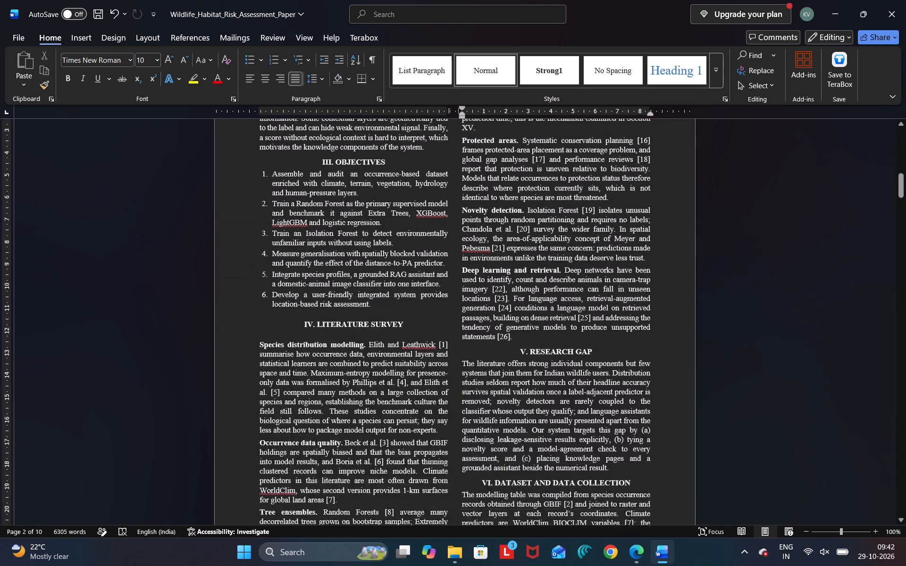
Review the dataset section and page 3, including Tables I to III, down to the Feature Engineering section.
{"action": "key", "text": "Down"}
{"action": "key", "text": "Down"}
{"action": "key", "text": "Down"}
{"action": "key", "text": "Down"}
{"action": "key", "text": "Down"}
{"action": "key", "text": "Down"}
{"action": "key", "text": "Down"}
{"action": "key", "text": "Down"}
{"action": "key", "text": "Down"}
{"action": "key", "text": "Down"}
{"action": "key", "text": "Down"}
{"action": "key", "text": "Down"}
{"action": "key", "text": "Down"}
{"action": "key", "text": "Down"}
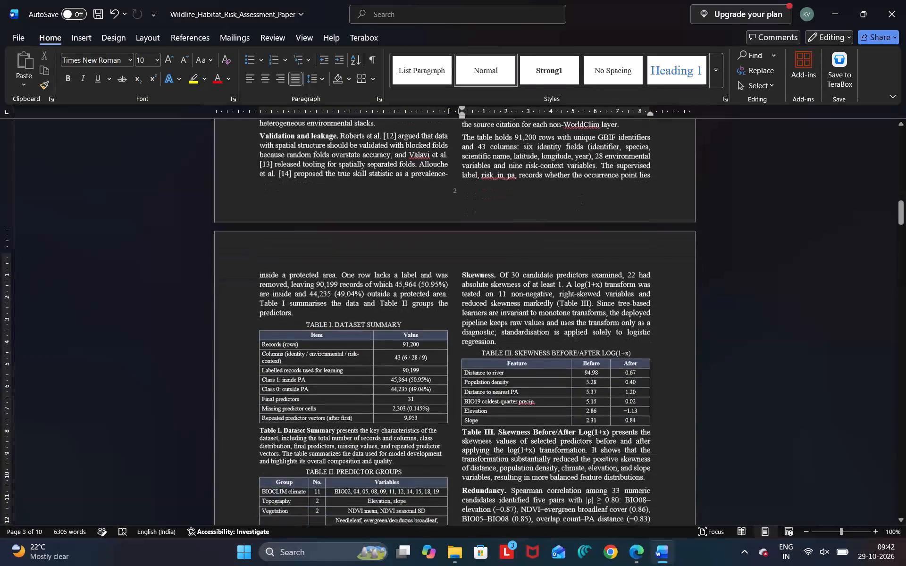
{"action": "key", "text": "Down"}
{"action": "key", "text": "Down"}
{"action": "key", "text": "Down"}
{"action": "key", "text": "Down"}
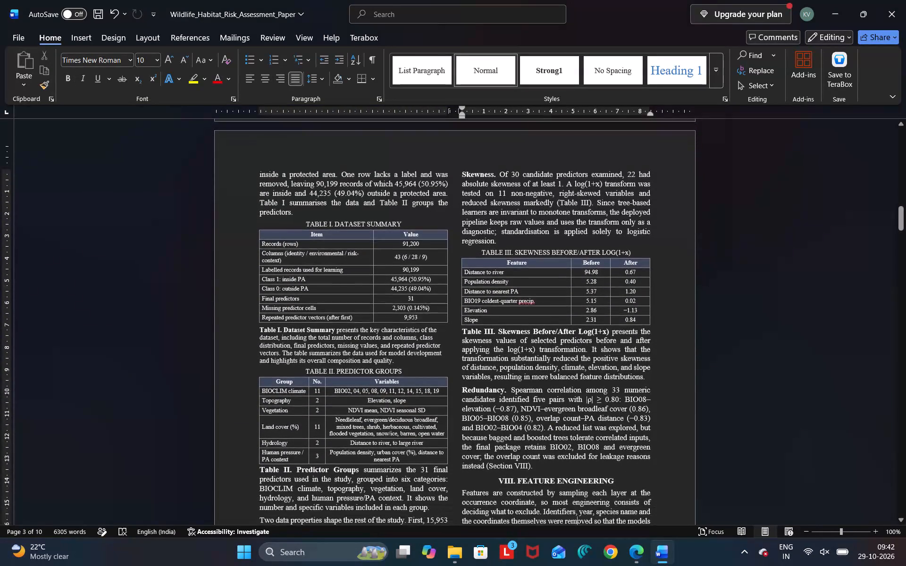
{"action": "key", "text": "Down"}
{"action": "key", "text": "Down"}
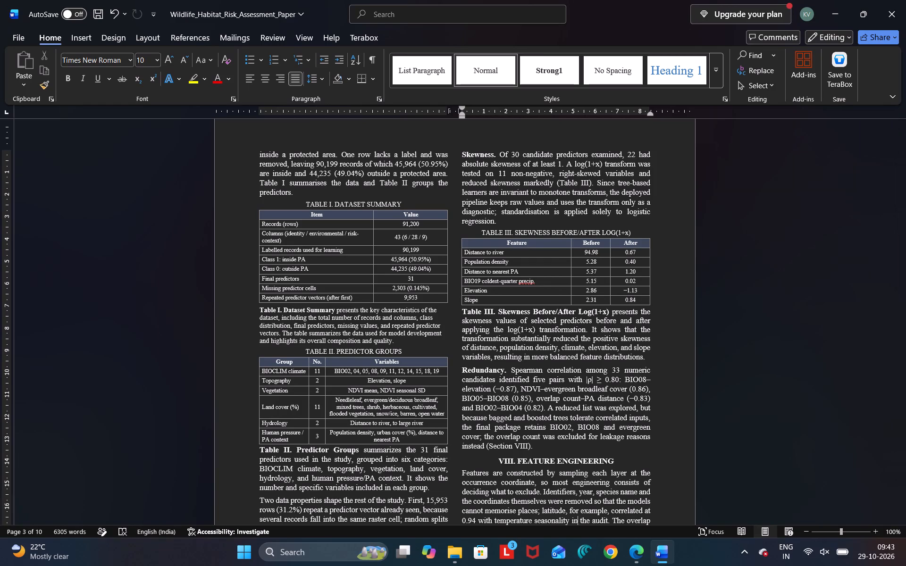
{"action": "key", "text": "Down"}
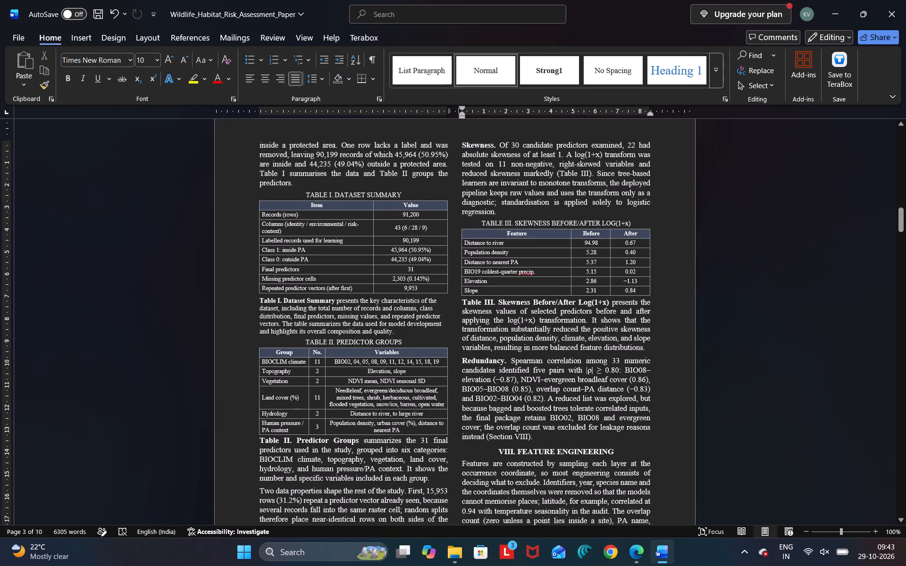
Look back from the Feature Engineering section through the redundancy and skewness passages on page 3.
{"action": "key", "text": "Up"}
{"action": "key", "text": "Up"}
{"action": "key", "text": "Up"}
{"action": "key", "text": "Up"}
{"action": "key", "text": "Up"}
{"action": "key", "text": "Up"}
{"action": "key", "text": "Up"}
{"action": "key", "text": "Up"}
{"action": "key", "text": "Up"}
{"action": "key", "text": "Up"}
{"action": "key", "text": "Up"}
{"action": "key", "text": "Up"}
{"action": "key", "text": "Up"}
{"action": "key", "text": "Up"}
{"action": "key", "text": "Up"}
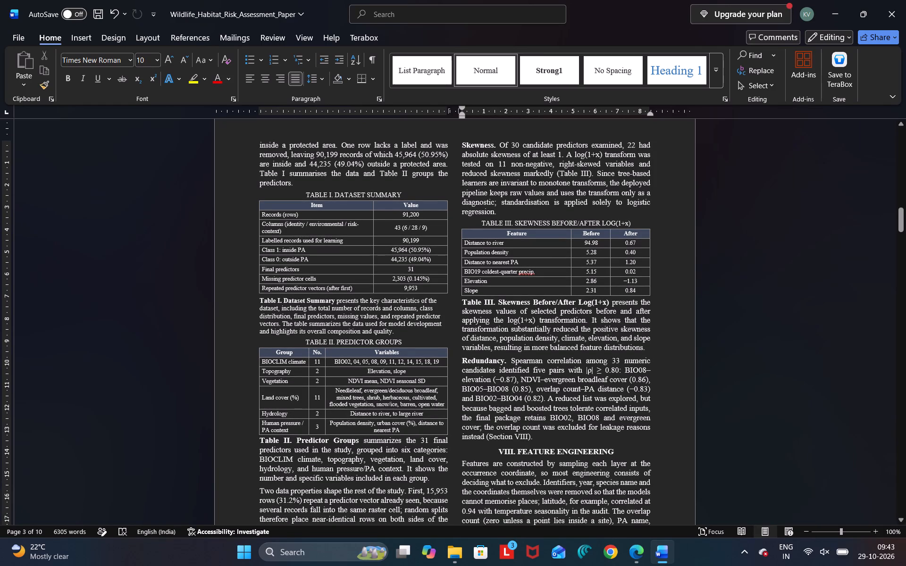
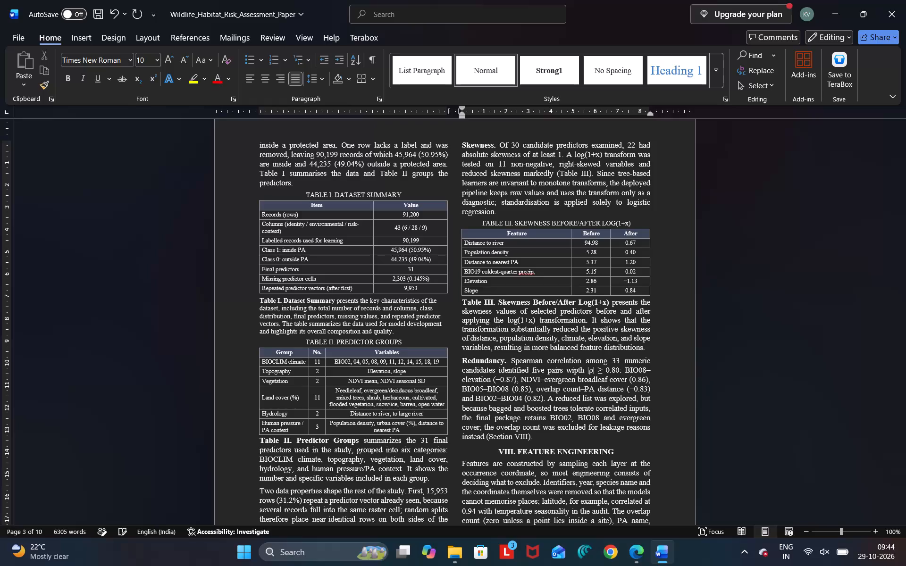
Insert "p[" followed by a line break inside the word before "|ρ| ≥ 0.80" in the Redundancy paragraph.
{"action": "type", "text": "p["}
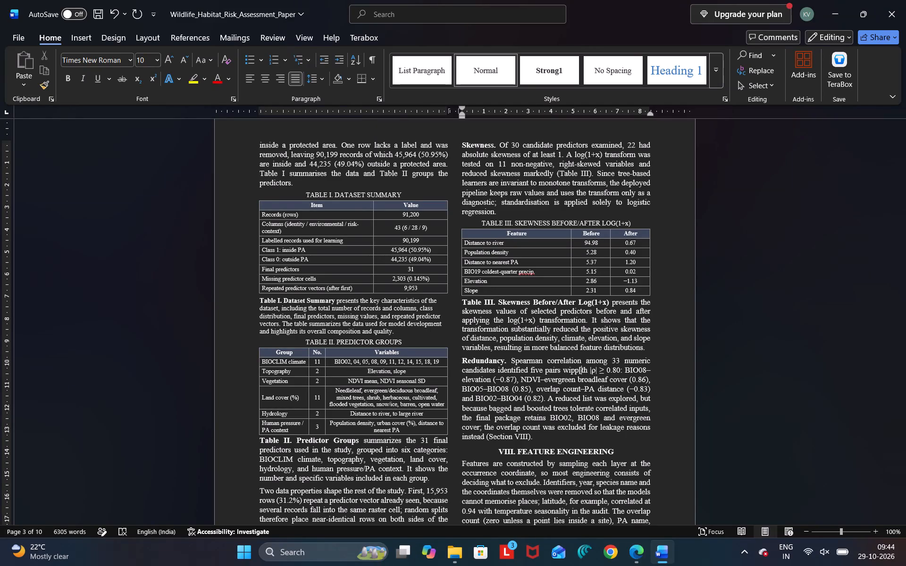
{"action": "key", "text": "shift+Return"}
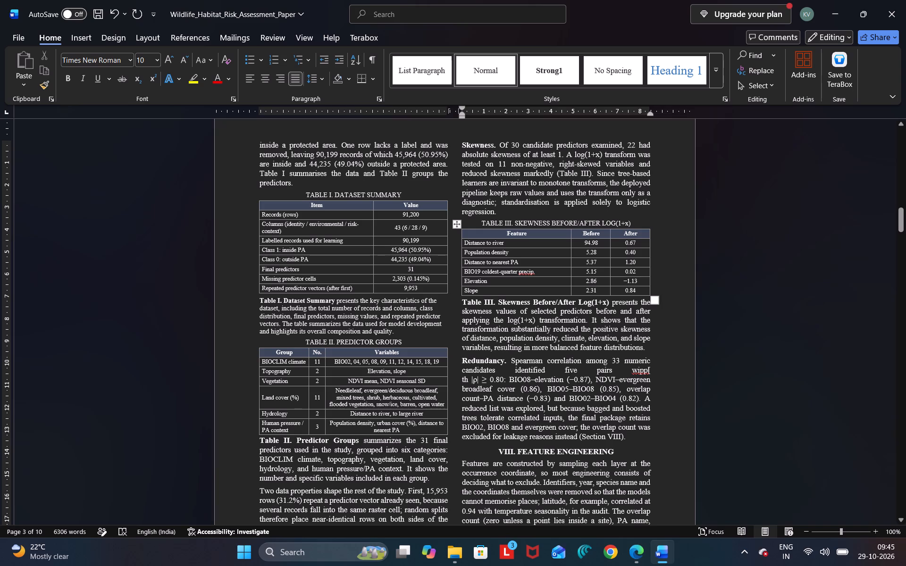
Copy the feature label "BIO19 coldest-quarter precip" from the Feature column of Table III.
{"action": "left_click", "coordinate": [533, 272]}
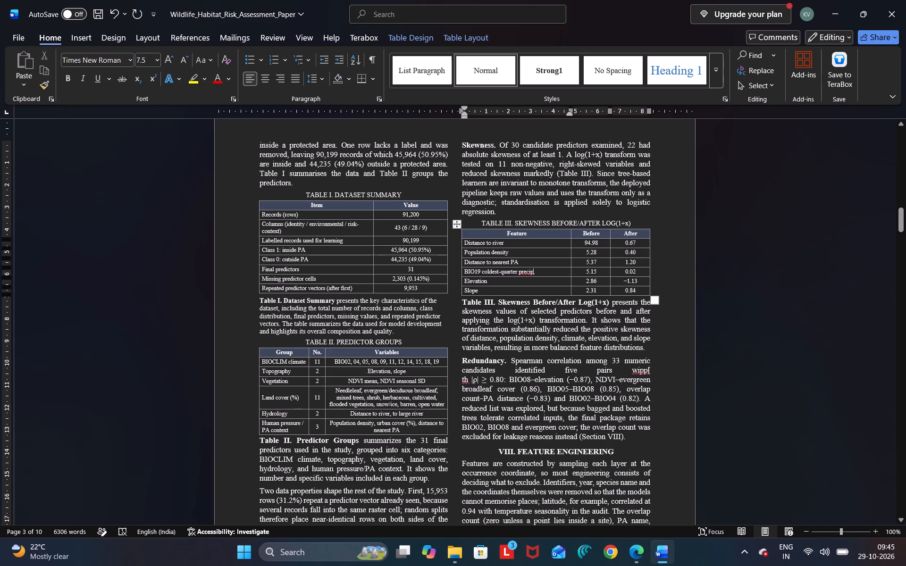
{"action": "left_click", "coordinate": [541, 271]}
{"action": "left_click_drag", "start_coordinate": [541, 271], "coordinate": [521, 271]}
{"action": "left_click_drag", "start_coordinate": [521, 271], "coordinate": [463, 272]}
{"action": "key", "text": "ctrl+c"}
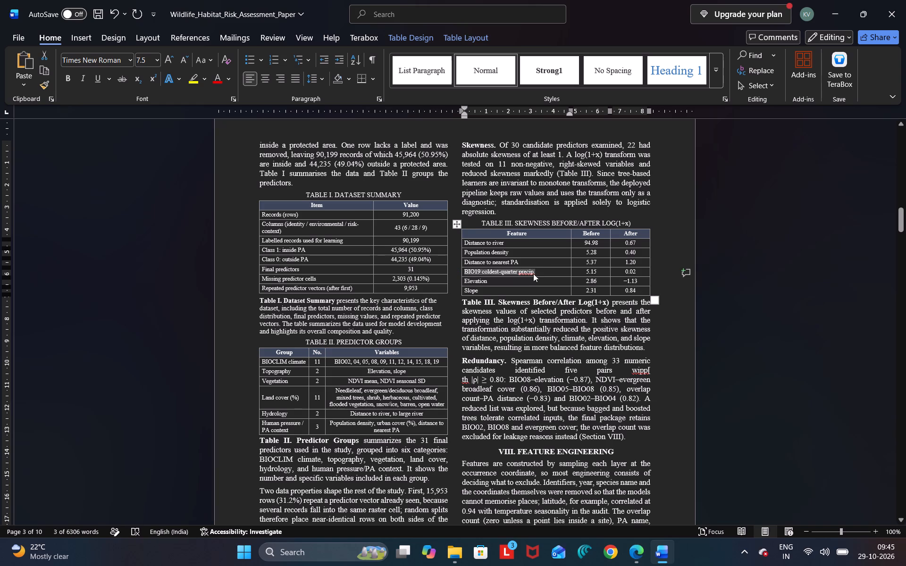
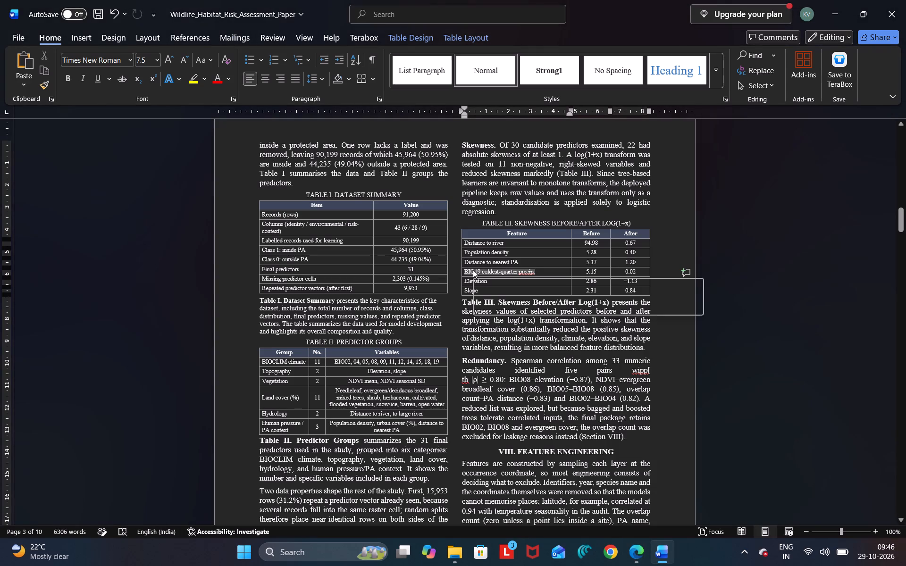
{"action": "key", "text": "BackSpace"}
{"action": "key", "text": "ctrl+v"}
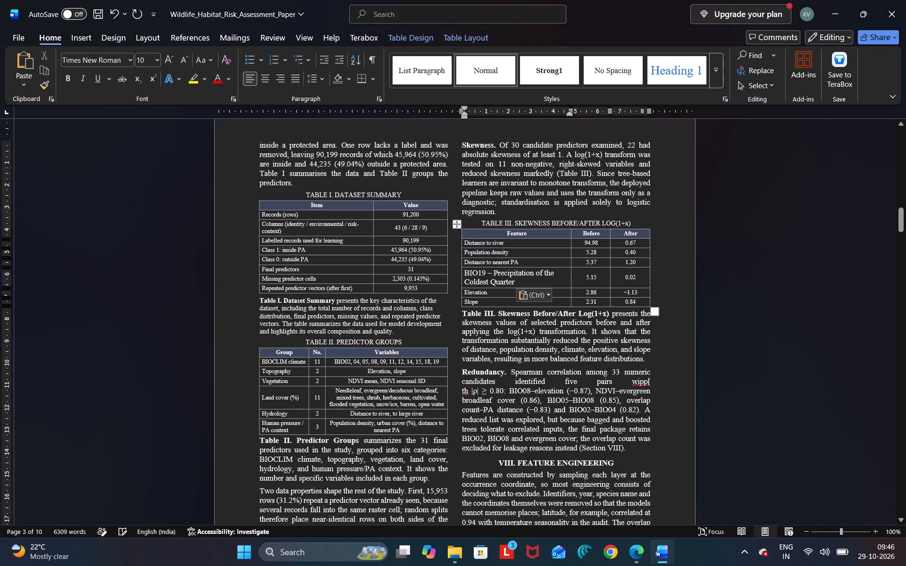
Set the font size of the BIO19 feature label in Table III to 7.5.
{"action": "left_click", "coordinate": [477, 257]}
{"action": "left_click", "coordinate": [473, 272]}
{"action": "left_click_drag", "start_coordinate": [466, 272], "coordinate": [479, 274]}
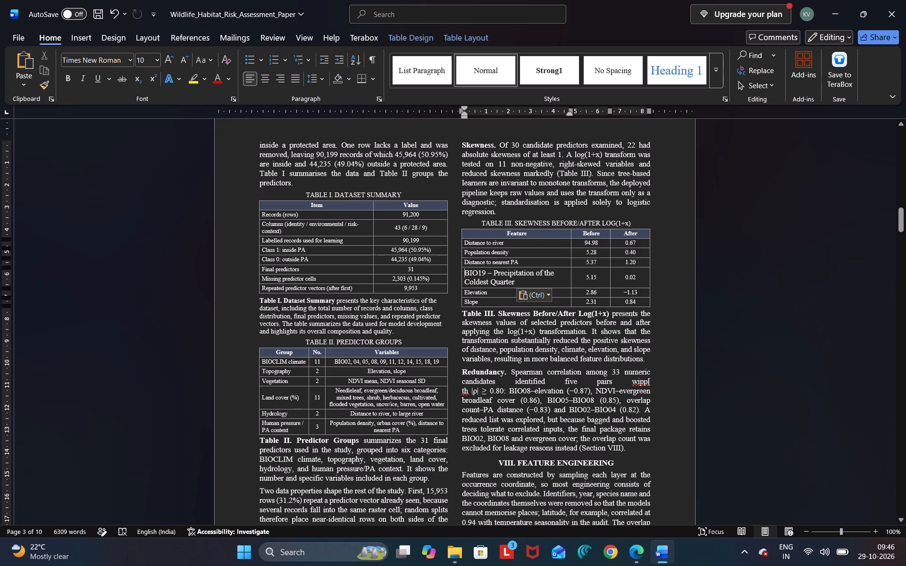
{"action": "left_click_drag", "start_coordinate": [479, 274], "coordinate": [528, 279]}
{"action": "left_click", "coordinate": [143, 63]}
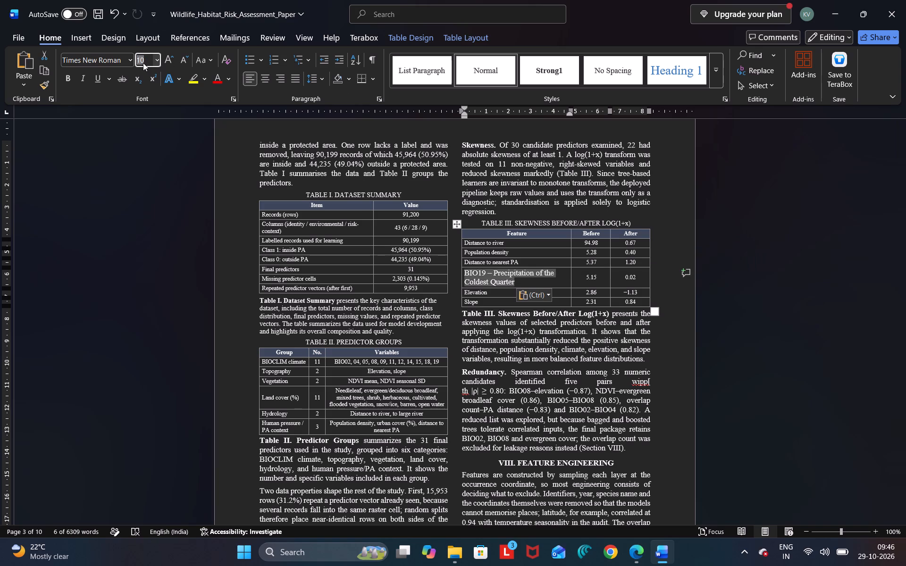
{"action": "key", "text": "BackSpace"}
{"action": "type", "text": "7.5"}
{"action": "key", "text": "Return"}
{"action": "left_click", "coordinate": [523, 281]}
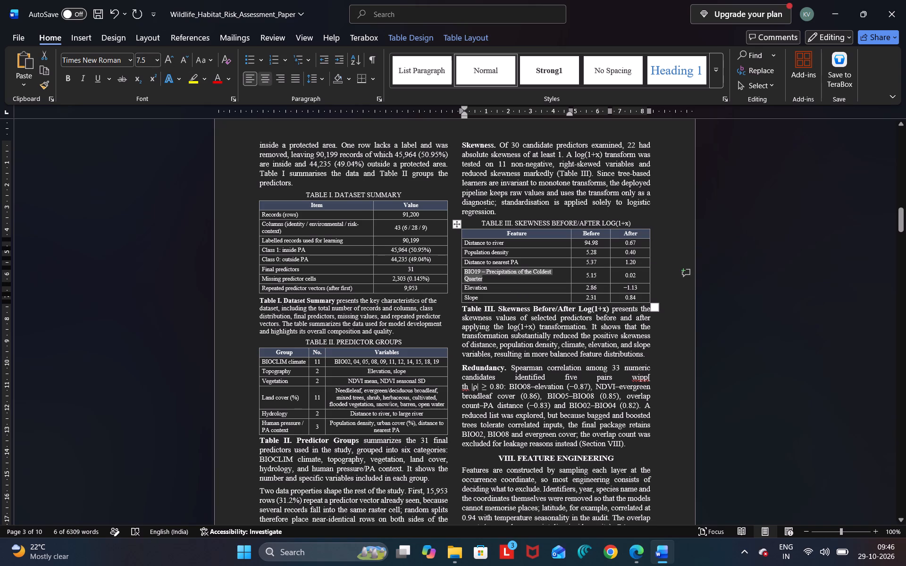
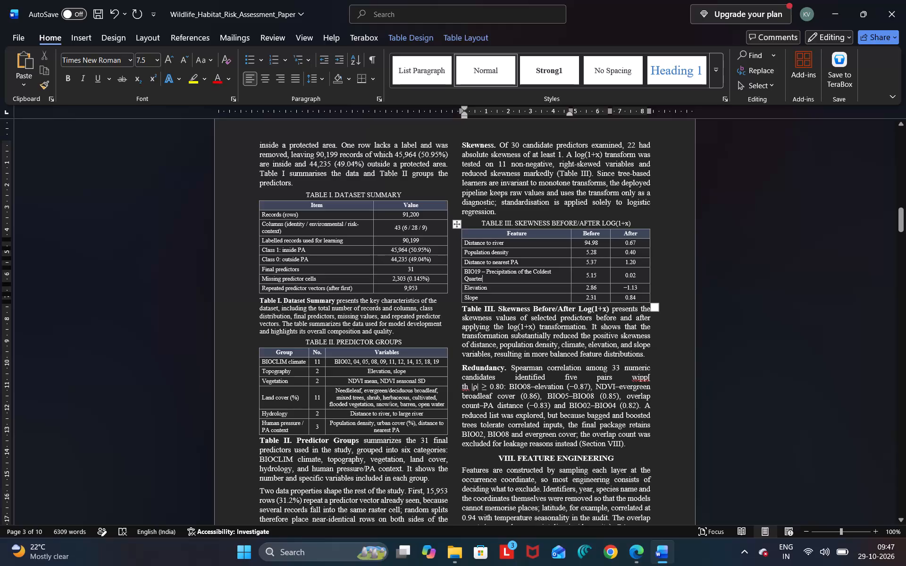
Complete the word "th" as "the" before |ρ| ≥ 0.80 in the Redundancy paragraph.
{"action": "left_click", "coordinate": [467, 386]}
{"action": "key", "text": "e"}
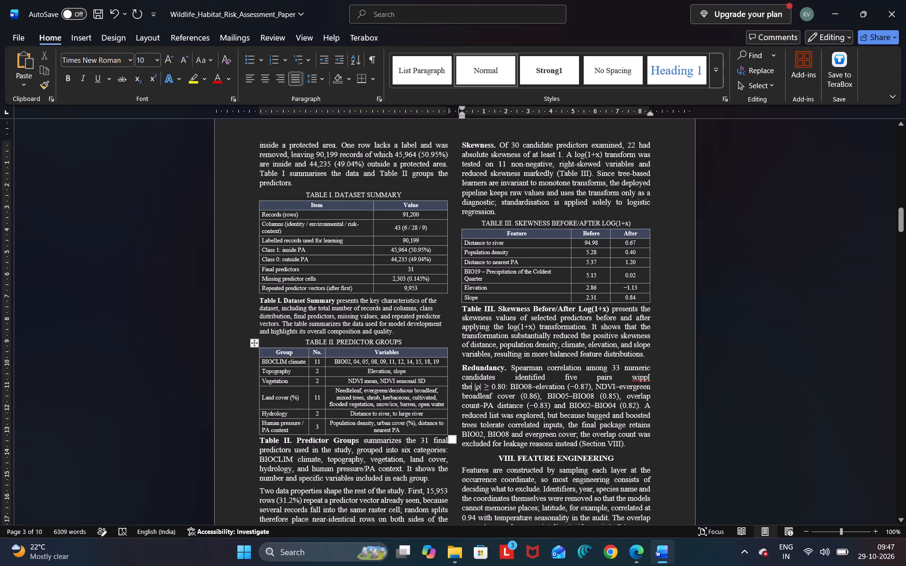
Left-align the Redundancy paragraph below the Table III explanation.
{"action": "left_click_drag", "start_coordinate": [510, 366], "coordinate": [644, 442]}
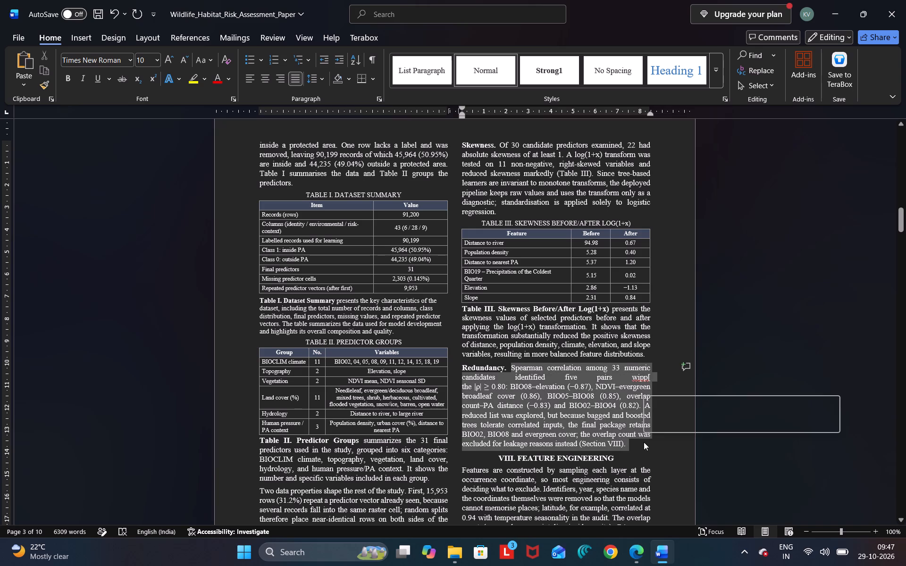
{"action": "left_click", "coordinate": [246, 79]}
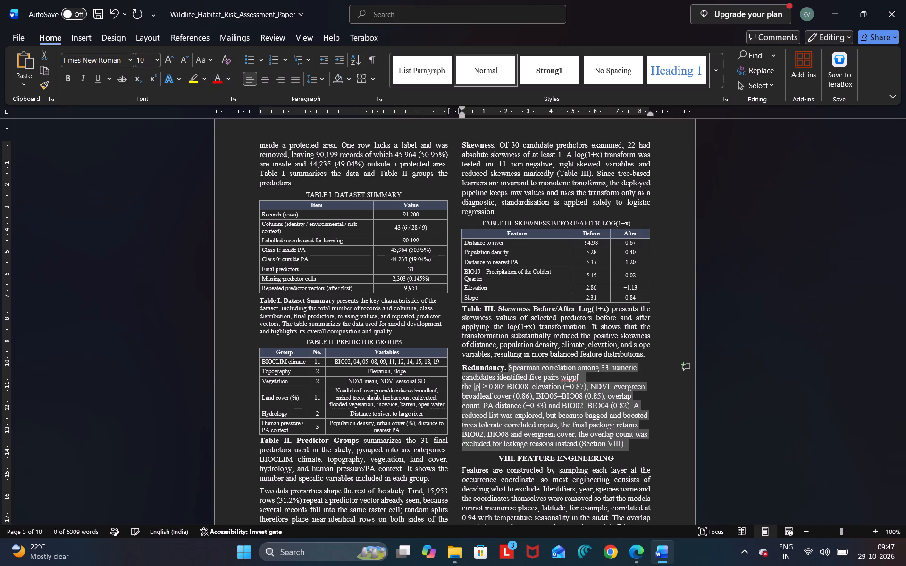
{"action": "left_click", "coordinate": [280, 80]}
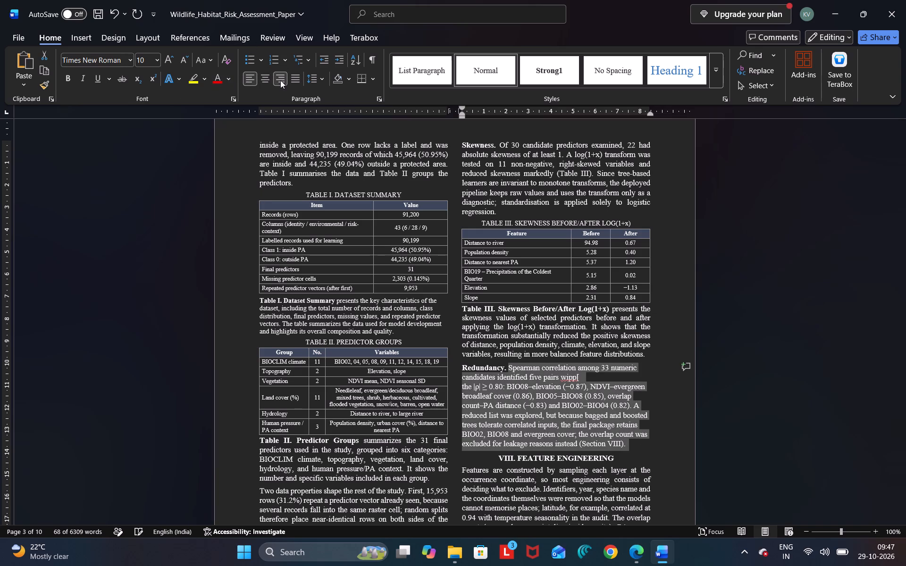
{"action": "left_click", "coordinate": [247, 81]}
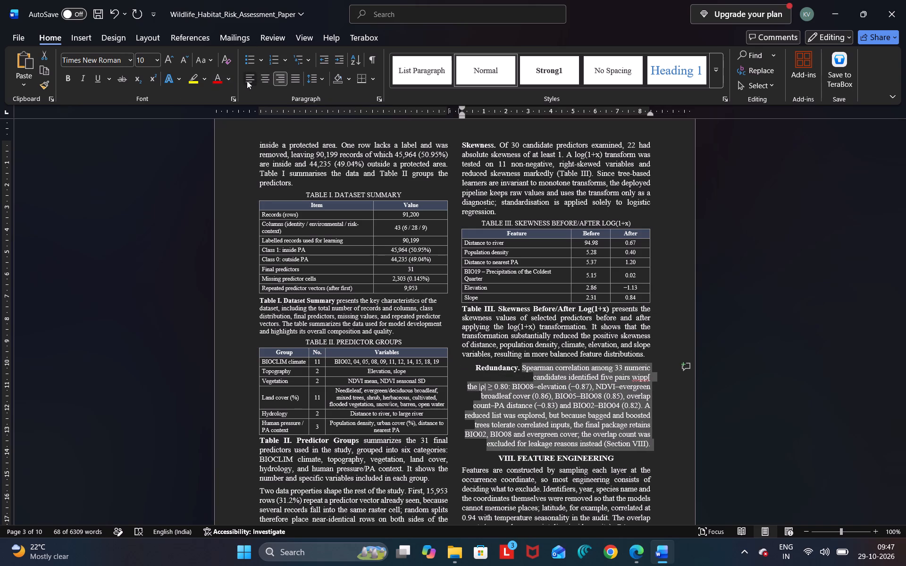
{"action": "left_click", "coordinate": [554, 384]}
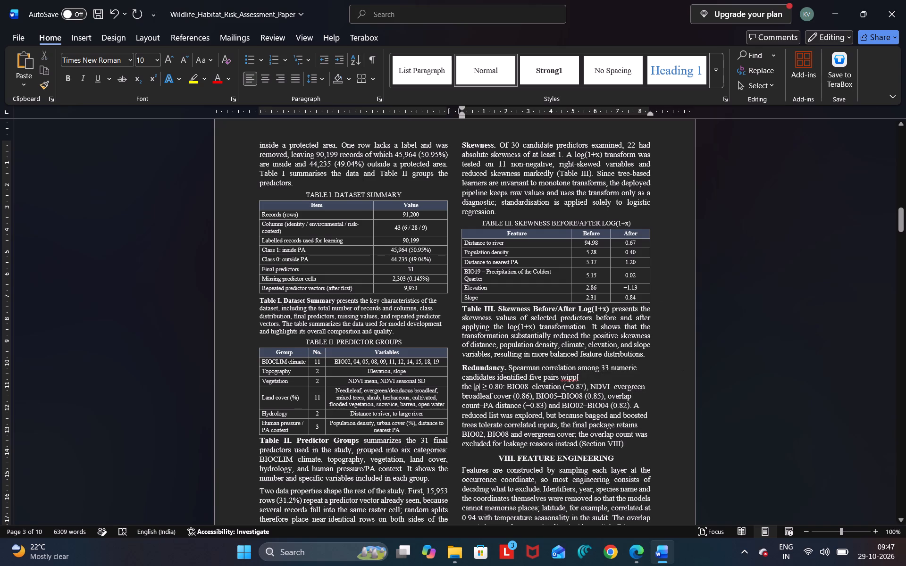
Delete the stray "wipp[" text and the line break before "the |ρ| ≥ 0.80" in the Redundancy paragraph.
{"action": "left_click", "coordinate": [462, 386]}
{"action": "key", "text": "BackSpace"}
{"action": "key", "text": "BackSpace"}
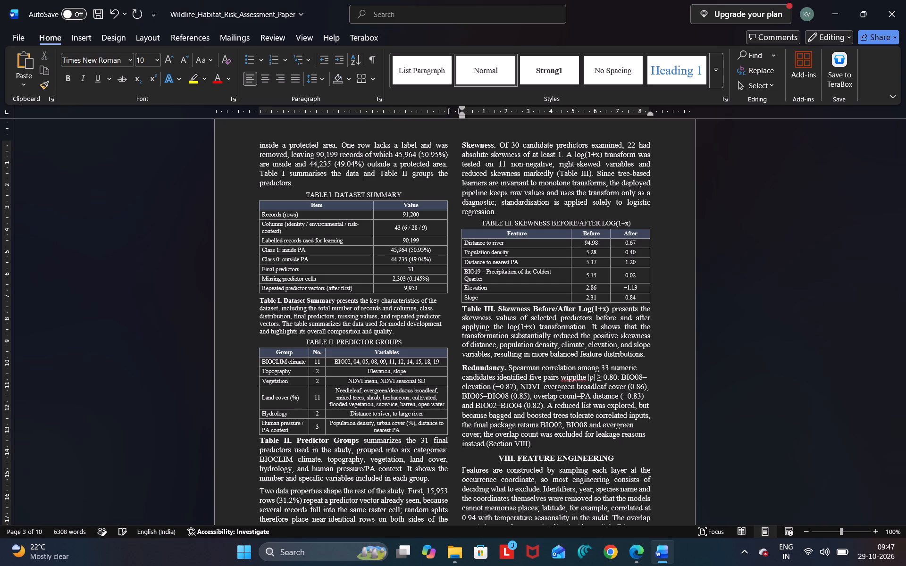
{"action": "key", "text": "BackSpace"}
{"action": "key", "text": "BackSpace"}
{"action": "key", "text": "BackSpace"}
{"action": "key", "text": "BackSpace"}
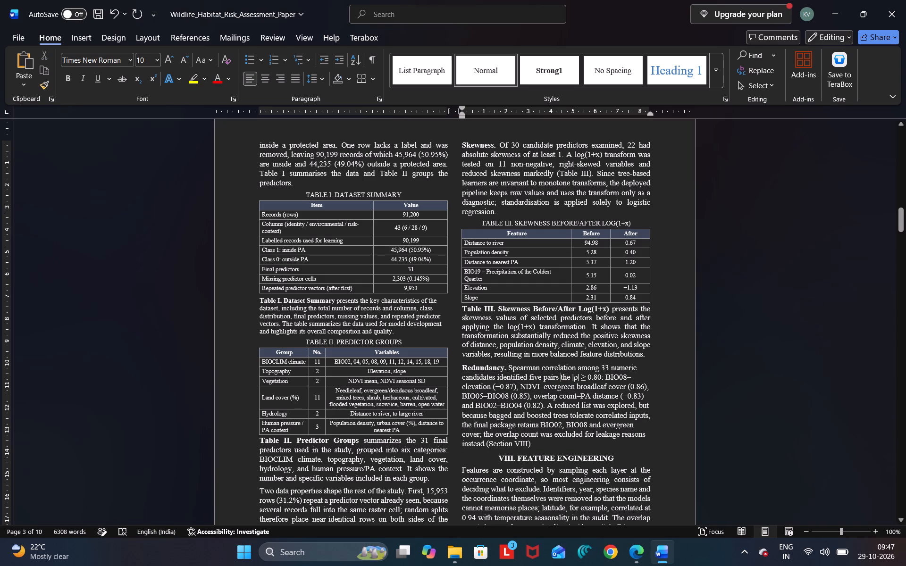
{"action": "left_click", "coordinate": [670, 389]}
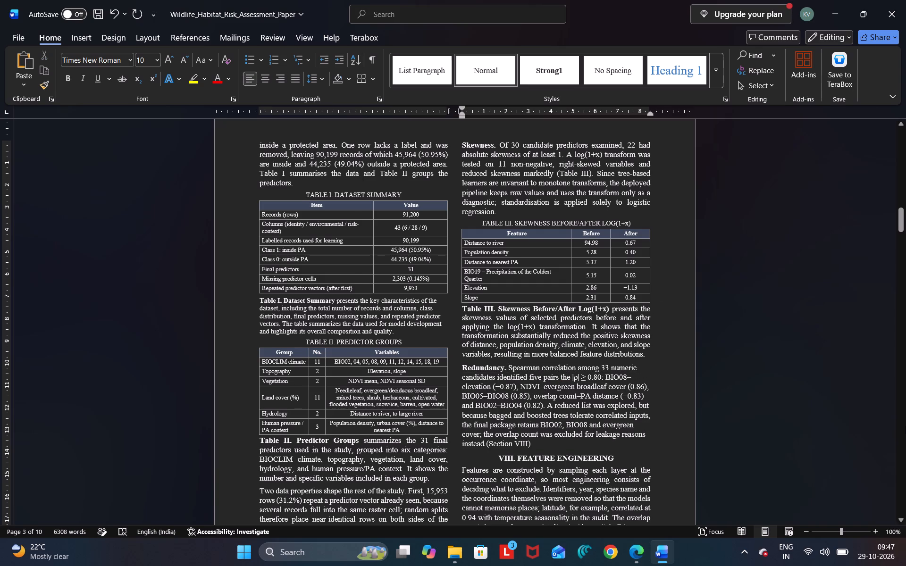
Look through the remaining pages up to the conclusion and references, checking paragraph spacing and alignment around the tables.
{"action": "left_click", "coordinate": [905, 426]}
{"action": "left_click", "coordinate": [905, 426]}
{"action": "left_click", "coordinate": [905, 426]}
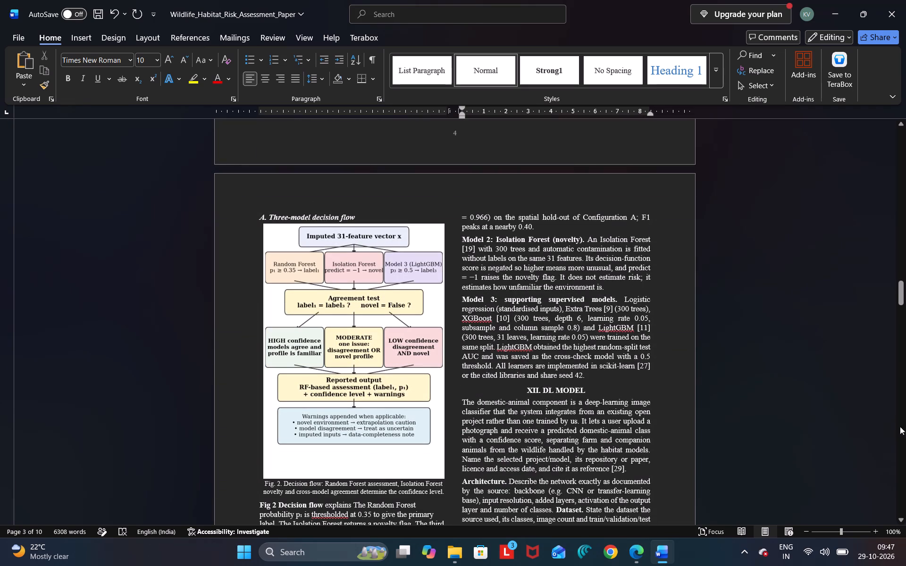
{"action": "left_click", "coordinate": [905, 455]}
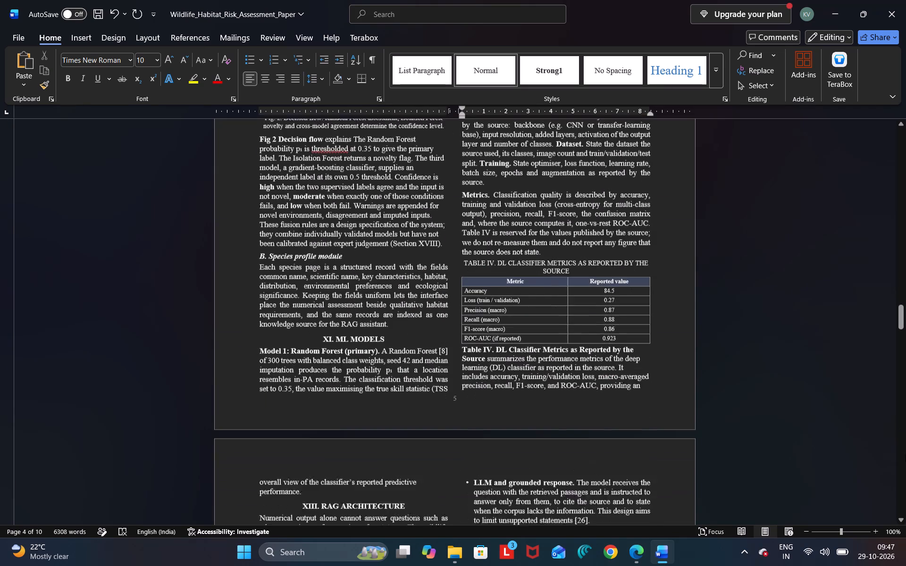
{"action": "double_click", "coordinate": [905, 455]}
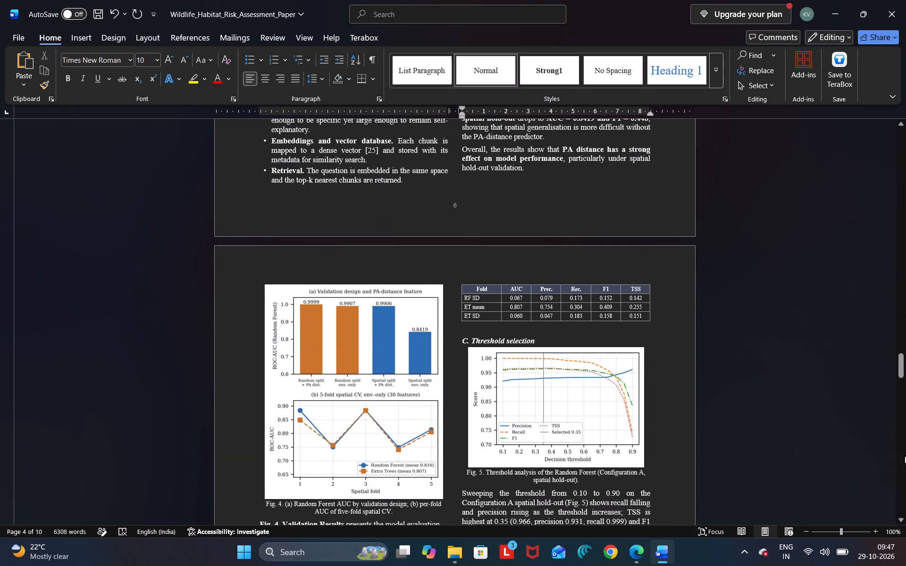
{"action": "left_click", "coordinate": [905, 456]}
{"action": "left_click", "coordinate": [905, 456]}
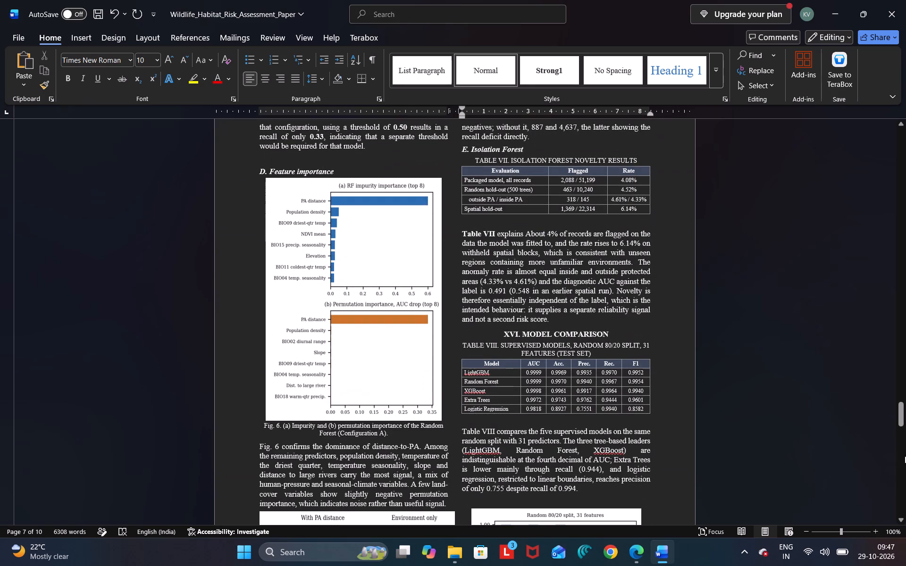
{"action": "left_click", "coordinate": [905, 456]}
{"action": "left_click", "coordinate": [905, 456]}
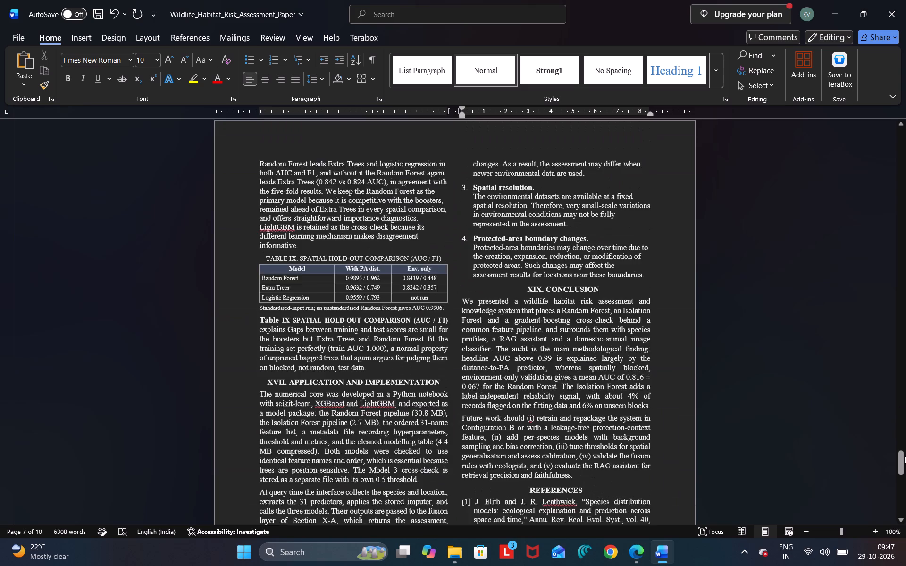
{"action": "left_click", "coordinate": [905, 482]}
{"action": "triple_click", "coordinate": [905, 353]}
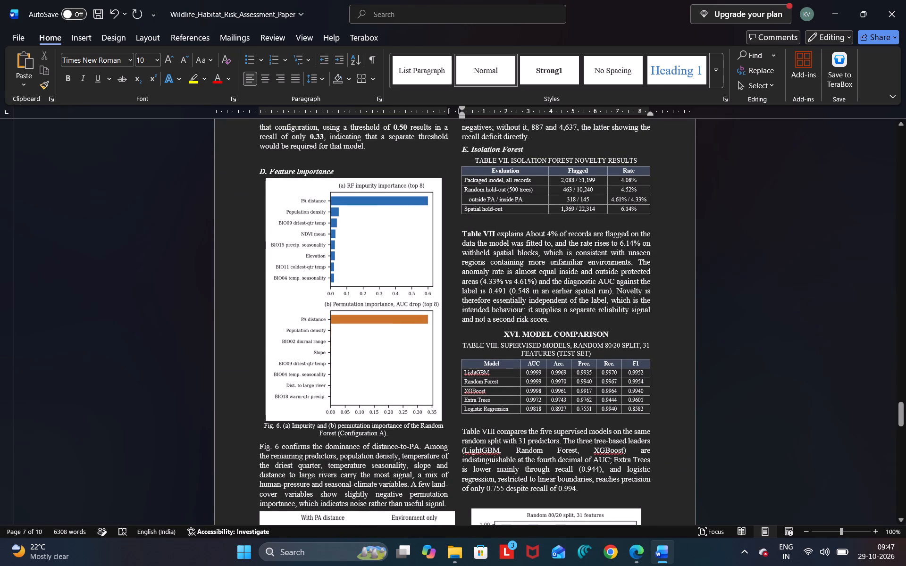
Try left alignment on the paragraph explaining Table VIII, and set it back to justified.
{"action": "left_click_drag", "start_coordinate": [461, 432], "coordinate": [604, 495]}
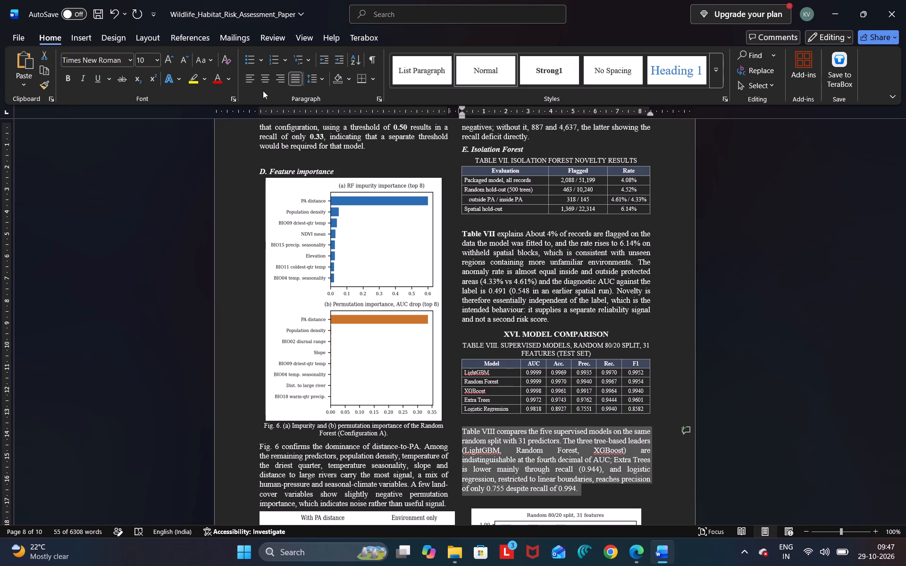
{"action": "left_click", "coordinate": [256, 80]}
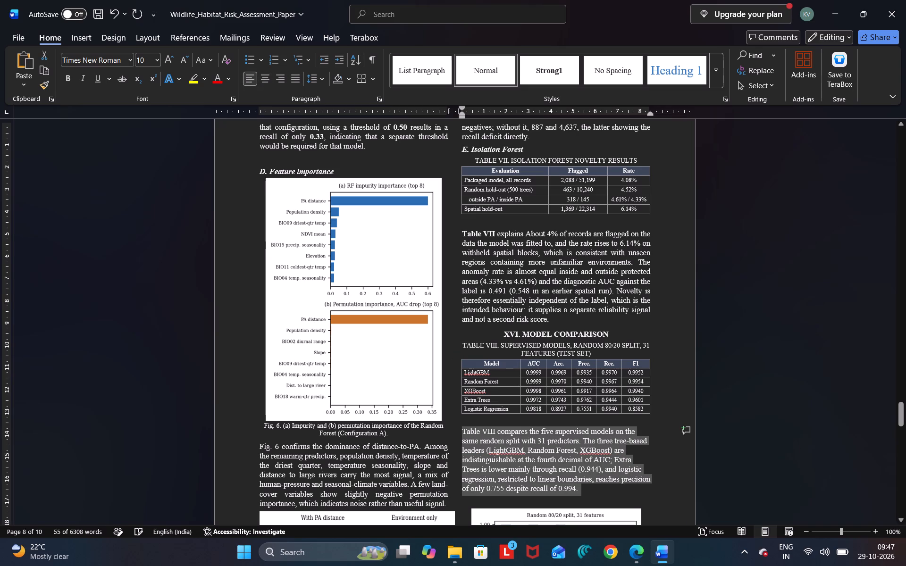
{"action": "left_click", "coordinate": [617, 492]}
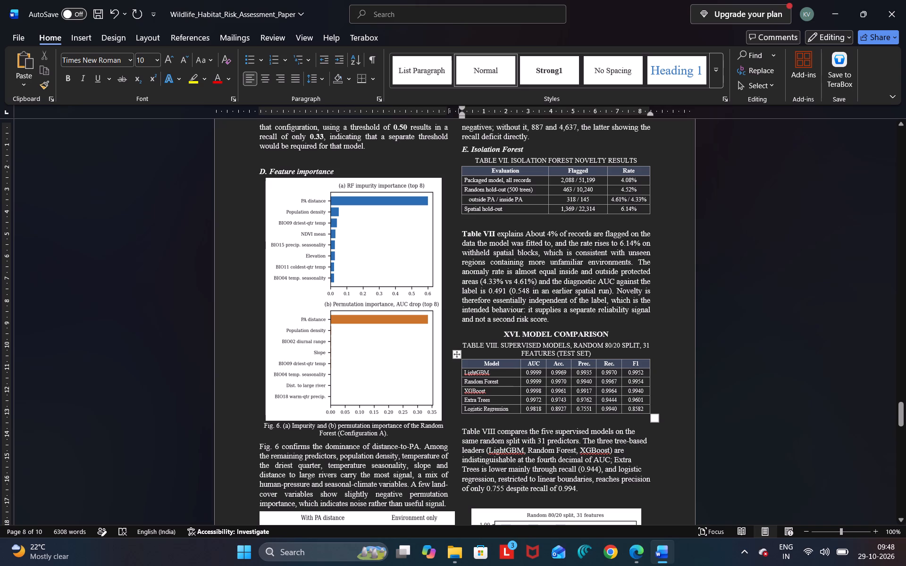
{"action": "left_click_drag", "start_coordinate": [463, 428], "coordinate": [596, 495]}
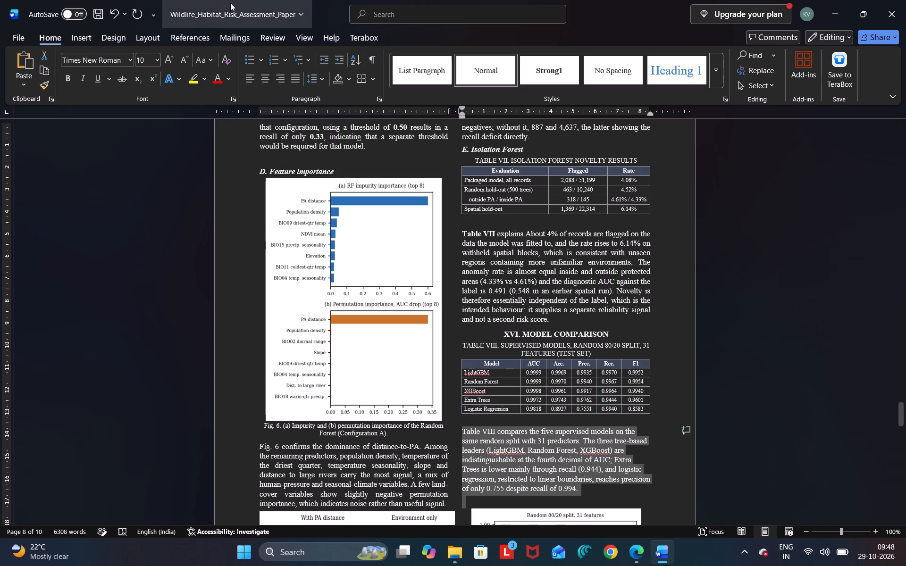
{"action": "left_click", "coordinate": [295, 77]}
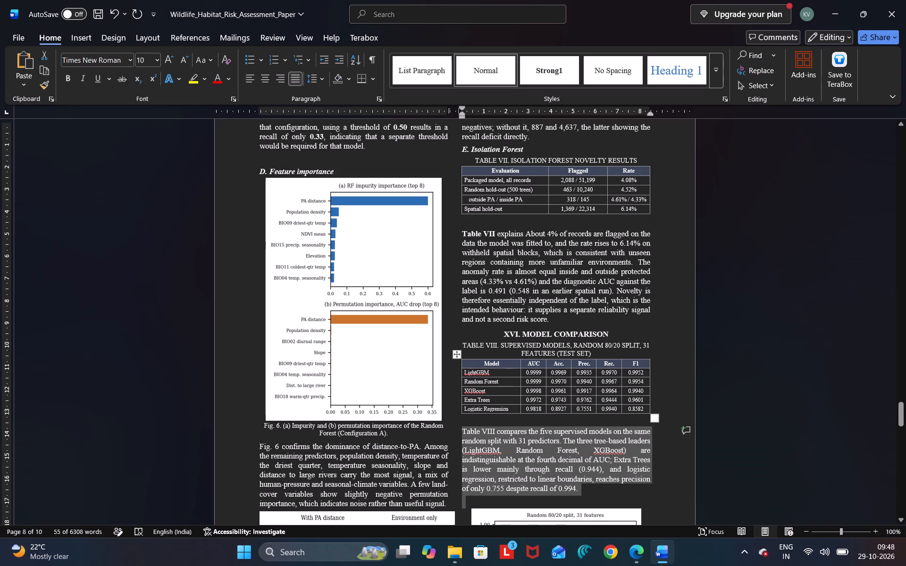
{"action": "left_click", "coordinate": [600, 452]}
Review the paper again from the title page down to the tables and their explanations on page 3.
{"action": "left_click", "coordinate": [905, 236]}
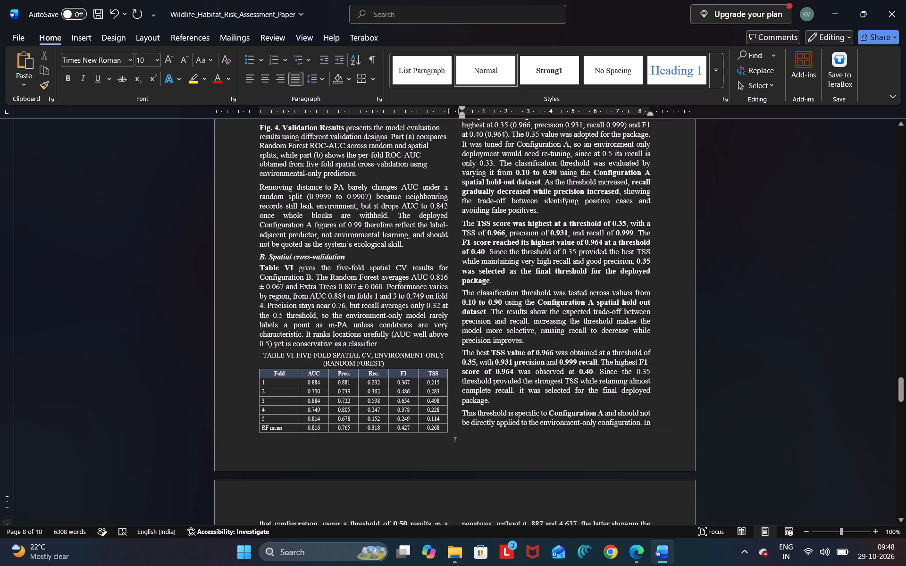
{"action": "triple_click", "coordinate": [905, 236]}
{"action": "left_click", "coordinate": [905, 236]}
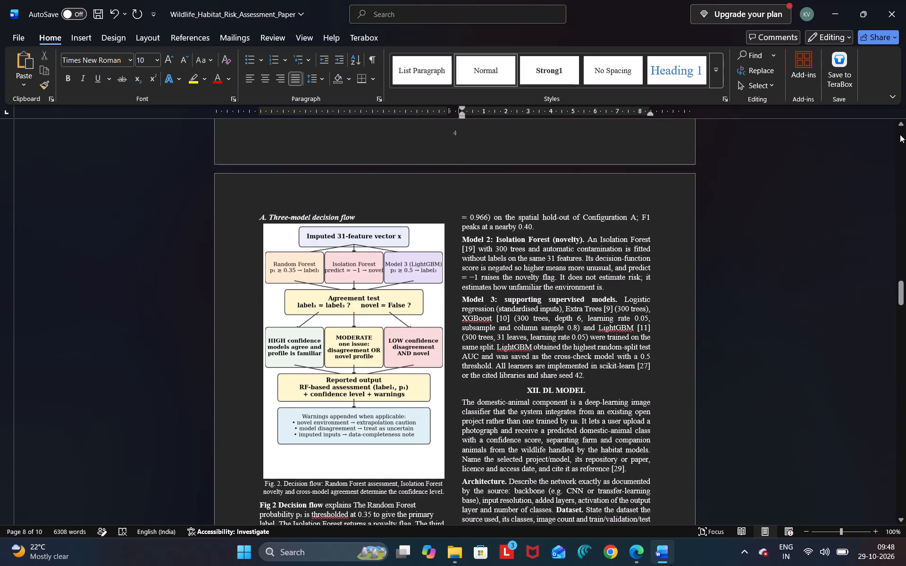
{"action": "triple_click", "coordinate": [900, 134]}
{"action": "triple_click", "coordinate": [900, 134]}
{"action": "left_click", "coordinate": [900, 134]}
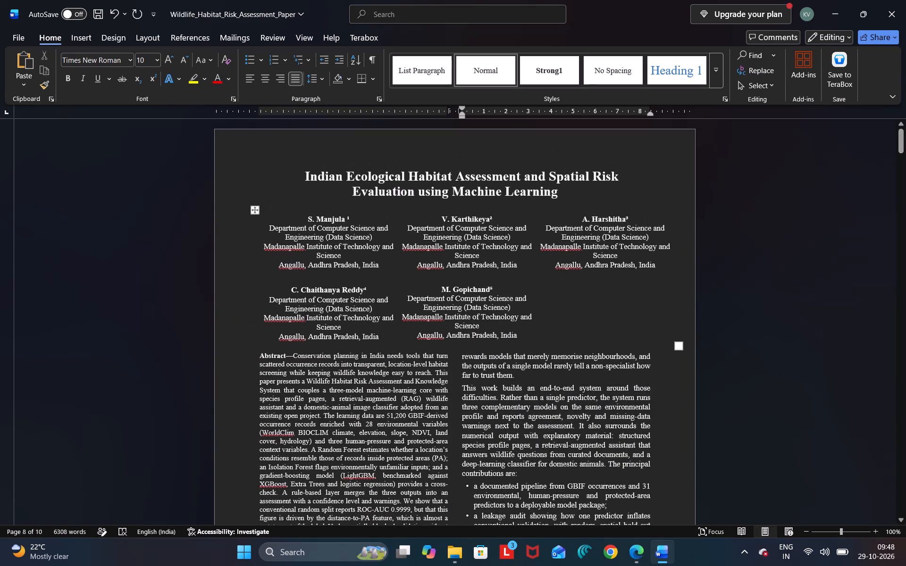
{"action": "left_click", "coordinate": [504, 290]}
{"action": "key", "text": "Down"}
{"action": "key", "text": "Down"}
{"action": "key", "text": "Down"}
{"action": "key", "text": "Down"}
{"action": "key", "text": "Down"}
{"action": "key", "text": "Down"}
{"action": "key", "text": "Down"}
{"action": "key", "text": "Down"}
{"action": "key", "text": "Down"}
{"action": "key", "text": "Down"}
{"action": "key", "text": "Down"}
{"action": "key", "text": "Down"}
{"action": "key", "text": "Down"}
{"action": "key", "text": "Down"}
{"action": "key", "text": "Down"}
{"action": "key", "text": "Down"}
{"action": "key", "text": "Down"}
{"action": "key", "text": "Down"}
{"action": "key", "text": "Down"}
{"action": "key", "text": "Down"}
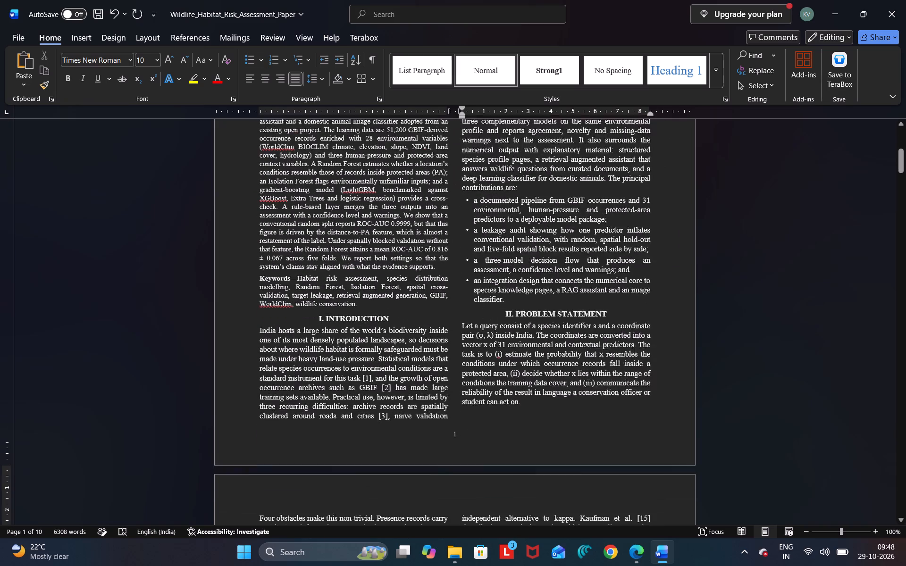
{"action": "key", "text": "Down"}
{"action": "key", "text": "Down"}
{"action": "key", "text": "Down"}
{"action": "key", "text": "Down"}
{"action": "key", "text": "Down"}
{"action": "key", "text": "Down"}
{"action": "key", "text": "Down"}
{"action": "key", "text": "Down"}
{"action": "key", "text": "Down"}
{"action": "key", "text": "Down"}
{"action": "key", "text": "Down"}
{"action": "key", "text": "Down"}
{"action": "key", "text": "Down"}
{"action": "key", "text": "Down"}
{"action": "key", "text": "Down"}
{"action": "key", "text": "Down"}
{"action": "key", "text": "Down"}
{"action": "key", "text": "Down"}
{"action": "key", "text": "Down"}
{"action": "key", "text": "Down"}
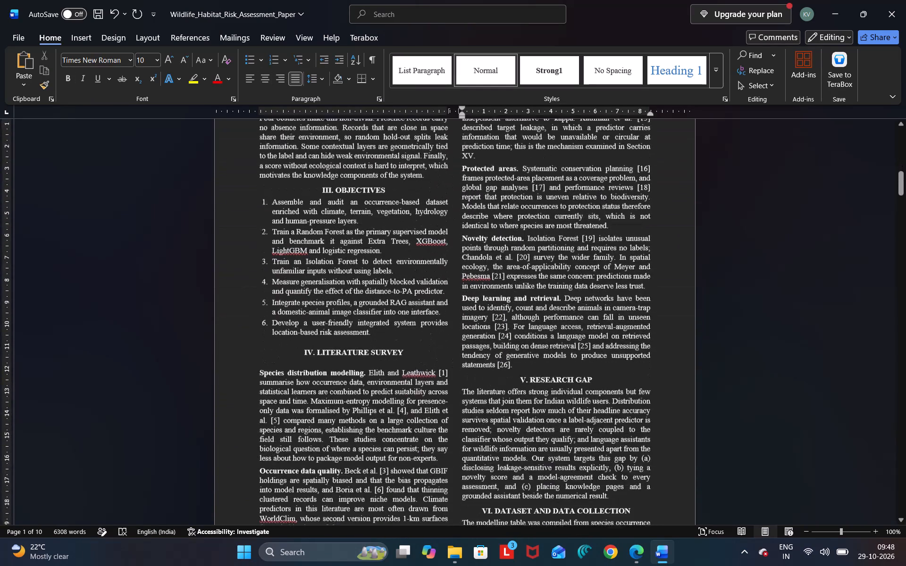
{"action": "key", "text": "Down"}
{"action": "key", "text": "Down"}
{"action": "key", "text": "Down"}
{"action": "key", "text": "Down"}
{"action": "key", "text": "Down"}
{"action": "key", "text": "Down"}
{"action": "key", "text": "Down"}
{"action": "key", "text": "Down"}
{"action": "key", "text": "Down"}
{"action": "key", "text": "Down"}
{"action": "key", "text": "Down"}
{"action": "key", "text": "Down"}
{"action": "key", "text": "Down"}
{"action": "key", "text": "Down"}
{"action": "key", "text": "Down"}
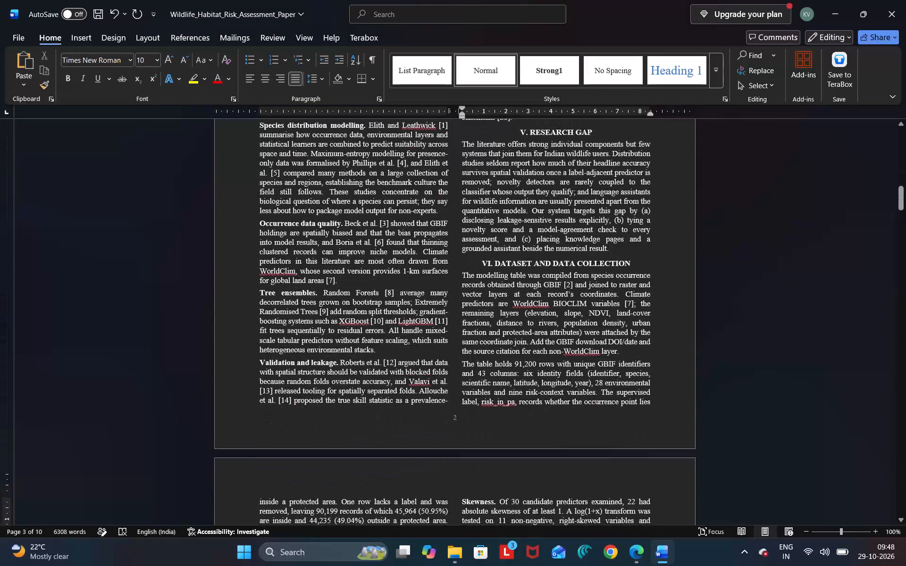
{"action": "key", "text": "Down"}
{"action": "key", "text": "Down"}
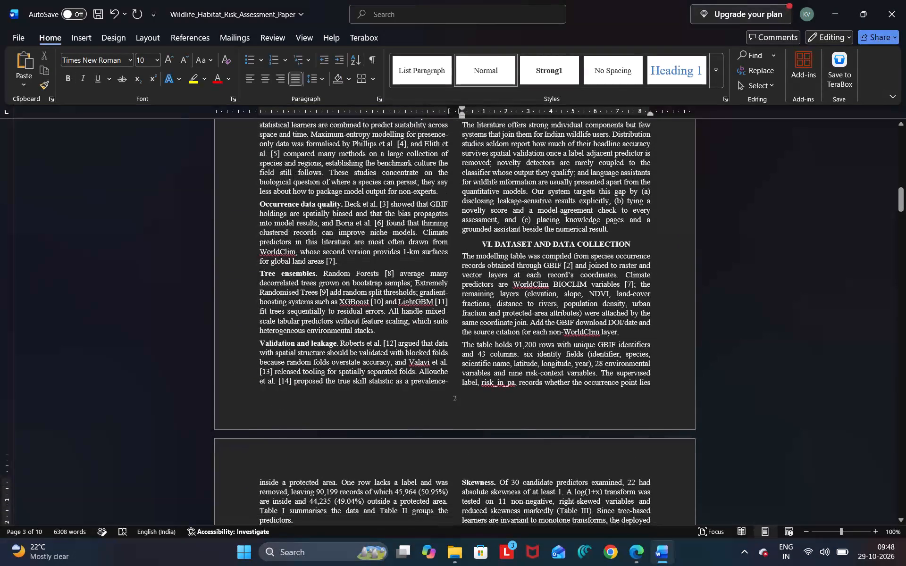
{"action": "key", "text": "Down"}
{"action": "key", "text": "Down"}
{"action": "key", "text": "Down"}
{"action": "key", "text": "Down"}
{"action": "key", "text": "Down"}
{"action": "key", "text": "Down"}
{"action": "key", "text": "Down"}
{"action": "key", "text": "Down"}
{"action": "key", "text": "Down"}
{"action": "key", "text": "Down"}
{"action": "key", "text": "Down"}
{"action": "key", "text": "Down"}
{"action": "key", "text": "Down"}
{"action": "key", "text": "Down"}
{"action": "key", "text": "Down"}
{"action": "key", "text": "Down"}
{"action": "key", "text": "Down"}
{"action": "key", "text": "Down"}
{"action": "key", "text": "Down"}
{"action": "key", "text": "Down"}
{"action": "key", "text": "Down"}
{"action": "key", "text": "Down"}
{"action": "key", "text": "Down"}
{"action": "key", "text": "Down"}
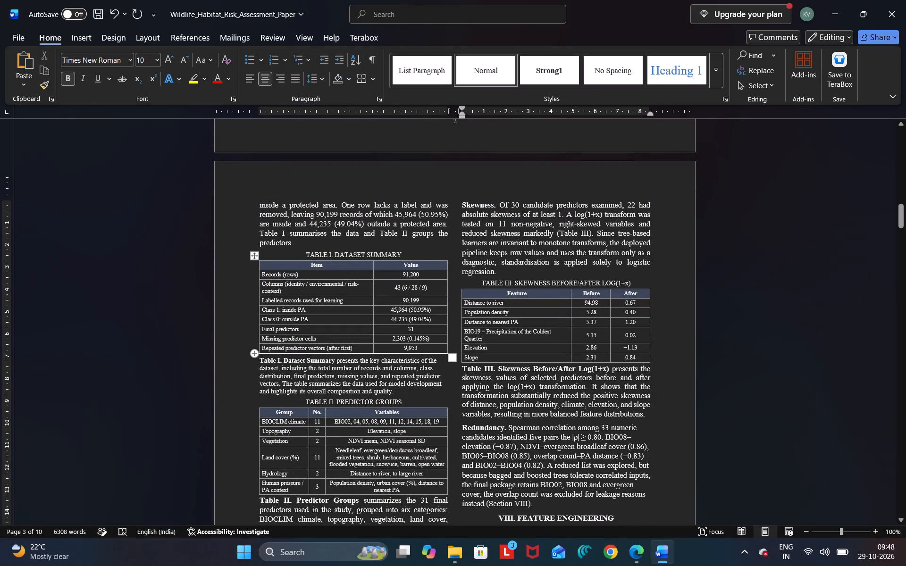
Remove the bold formatting from "Table I. Dataset Summary" at the start of the explanation below Table I.
{"action": "left_click_drag", "start_coordinate": [259, 358], "coordinate": [342, 359]}
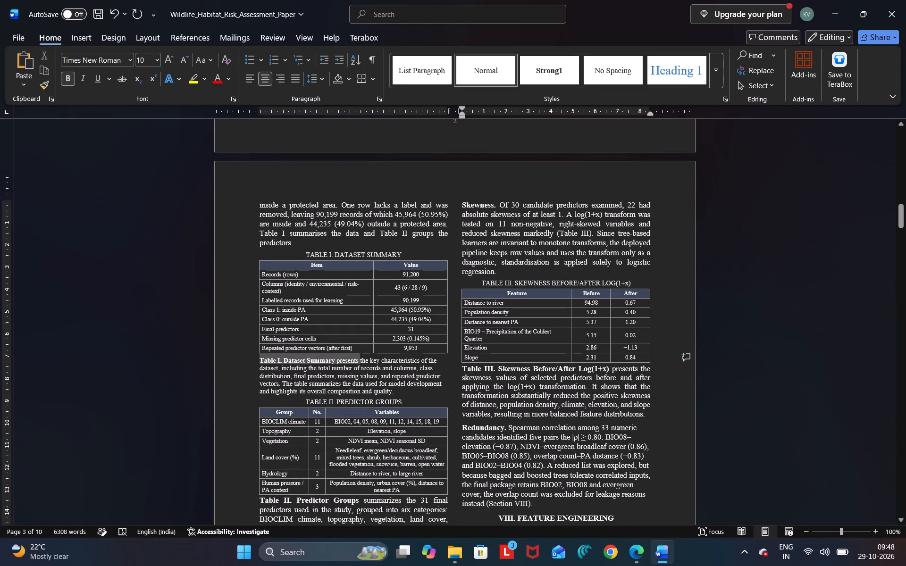
{"action": "left_click_drag", "start_coordinate": [342, 359], "coordinate": [338, 360]}
{"action": "key", "text": "ctrl+b"}
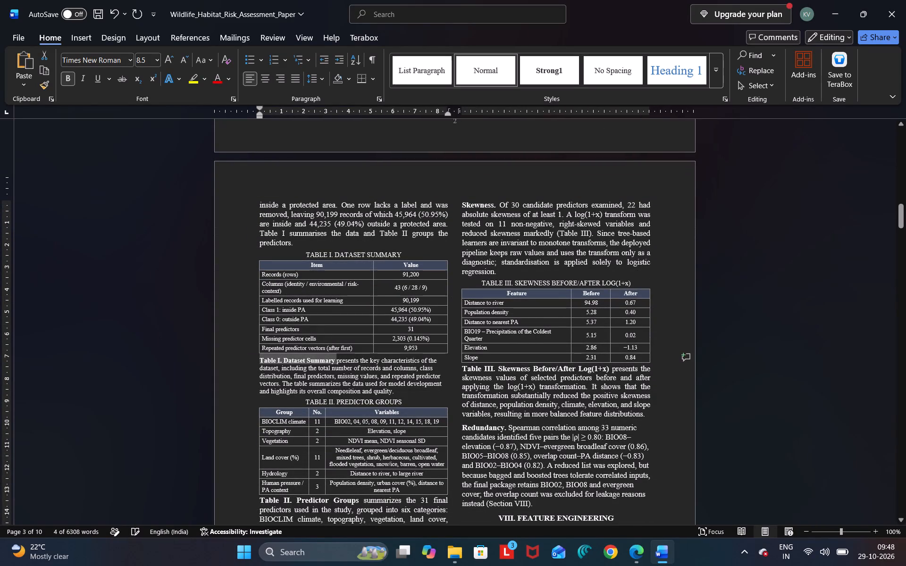
{"action": "left_click", "coordinate": [337, 376]}
Remove the bold formatting from "Table II. Predictor Groups" at the start of the explanation below Table II.
{"action": "key", "text": "Down"}
{"action": "key", "text": "Down"}
{"action": "key", "text": "Down"}
{"action": "key", "text": "Down"}
{"action": "key", "text": "Down"}
{"action": "key", "text": "Down"}
{"action": "key", "text": "Down"}
{"action": "key", "text": "Down"}
{"action": "key", "text": "Down"}
{"action": "key", "text": "Down"}
{"action": "key", "text": "Down"}
{"action": "key", "text": "Down"}
{"action": "key", "text": "Down"}
{"action": "key", "text": "Down"}
{"action": "key", "text": "Down"}
{"action": "key", "text": "Down"}
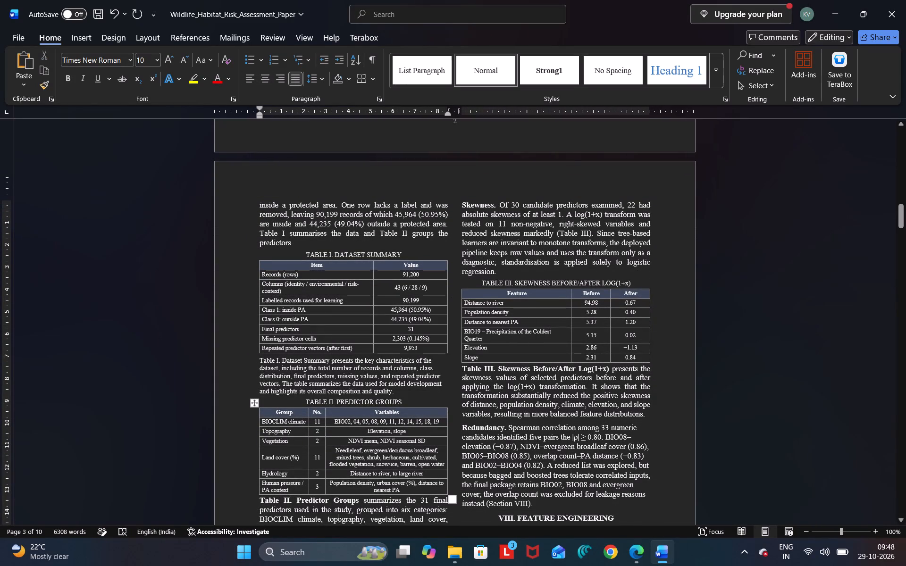
{"action": "key", "text": "Down"}
{"action": "key", "text": "Down"}
{"action": "key", "text": "Down"}
{"action": "key", "text": "Down"}
{"action": "key", "text": "Down"}
{"action": "key", "text": "Down"}
{"action": "key", "text": "Down"}
{"action": "key", "text": "Down"}
{"action": "key", "text": "Down"}
{"action": "key", "text": "Down"}
{"action": "key", "text": "Down"}
{"action": "key", "text": "Down"}
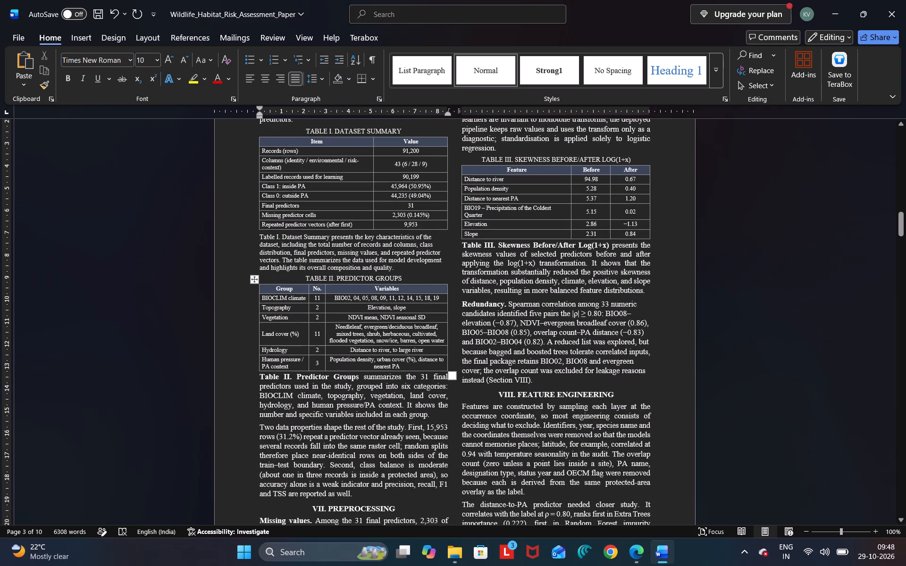
{"action": "left_click_drag", "start_coordinate": [256, 378], "coordinate": [357, 377]}
{"action": "key", "text": "ctrl+b"}
{"action": "left_click", "coordinate": [376, 392]}
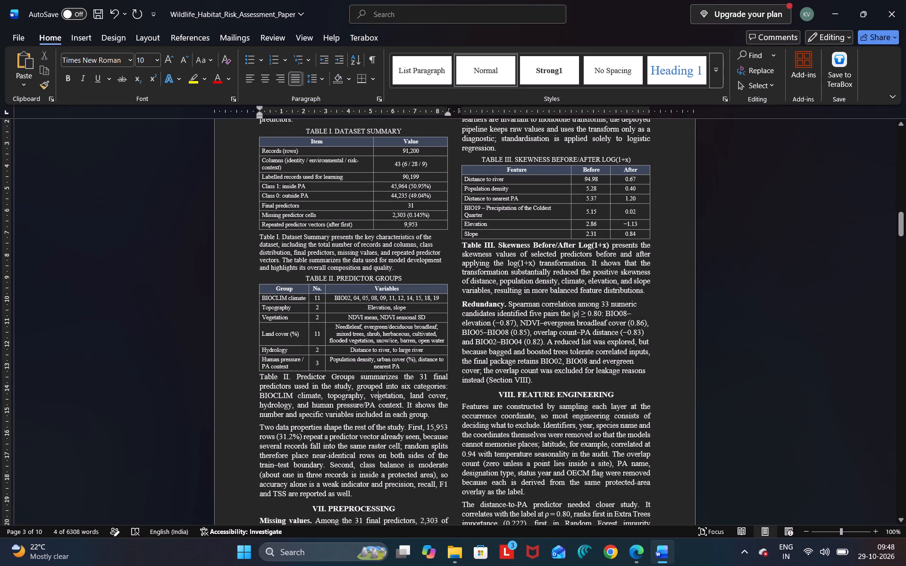
Check the tables and their explanations on page 3, including the Table III explanation and the Preprocessing and Feature Engineering sections.
{"action": "key", "text": "Down"}
{"action": "key", "text": "Down"}
{"action": "key", "text": "Down"}
{"action": "key", "text": "Down"}
{"action": "key", "text": "Down"}
{"action": "key", "text": "Down"}
{"action": "key", "text": "Down"}
{"action": "key", "text": "Down"}
{"action": "key", "text": "Down"}
{"action": "key", "text": "Down"}
{"action": "key", "text": "Down"}
{"action": "key", "text": "Down"}
{"action": "key", "text": "Down"}
{"action": "key", "text": "Down"}
{"action": "key", "text": "Down"}
{"action": "key", "text": "Down"}
{"action": "key", "text": "Down"}
{"action": "key", "text": "Down"}
{"action": "key", "text": "Down"}
{"action": "key", "text": "Down"}
{"action": "key", "text": "Down"}
{"action": "key", "text": "Down"}
{"action": "key", "text": "Down"}
{"action": "key", "text": "Down"}
{"action": "key", "text": "Down"}
{"action": "key", "text": "Down"}
{"action": "key", "text": "Down"}
{"action": "key", "text": "Down"}
{"action": "key", "text": "Down"}
{"action": "key", "text": "Down"}
{"action": "key", "text": "Down"}
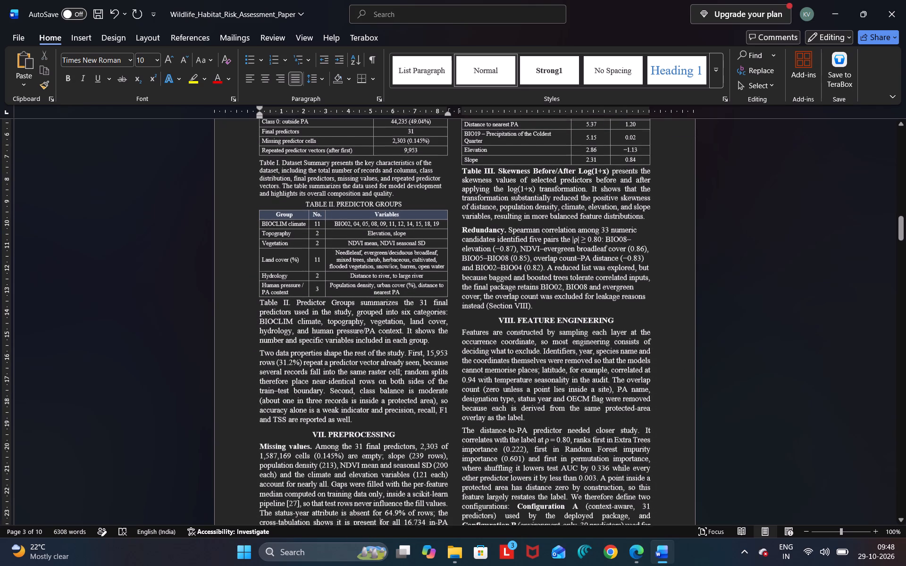
{"action": "key", "text": "Up"}
{"action": "key", "text": "Up"}
{"action": "key", "text": "Up"}
{"action": "key", "text": "Up"}
{"action": "key", "text": "Up"}
{"action": "key", "text": "Up"}
{"action": "key", "text": "Up"}
{"action": "key", "text": "Up"}
{"action": "key", "text": "Up"}
{"action": "key", "text": "Up"}
{"action": "key", "text": "Up"}
{"action": "key", "text": "Up"}
{"action": "key", "text": "Up"}
{"action": "key", "text": "Up"}
{"action": "key", "text": "Up"}
{"action": "key", "text": "Up"}
{"action": "key", "text": "Up"}
{"action": "key", "text": "Up"}
{"action": "key", "text": "Up"}
{"action": "key", "text": "Up"}
{"action": "key", "text": "Up"}
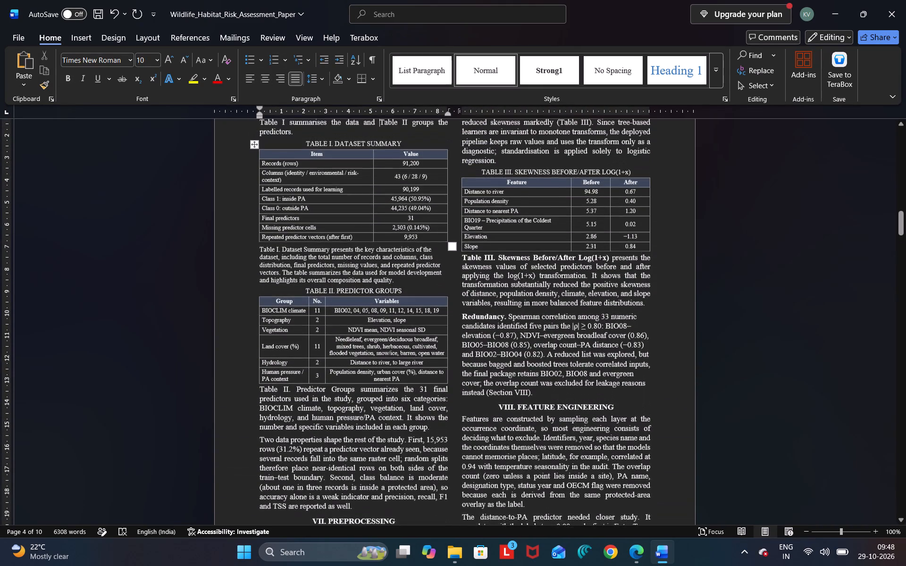
Remove the bold formatting from the label "Table III." at the start of the explanation below Table III.
{"action": "left_click", "coordinate": [463, 259]}
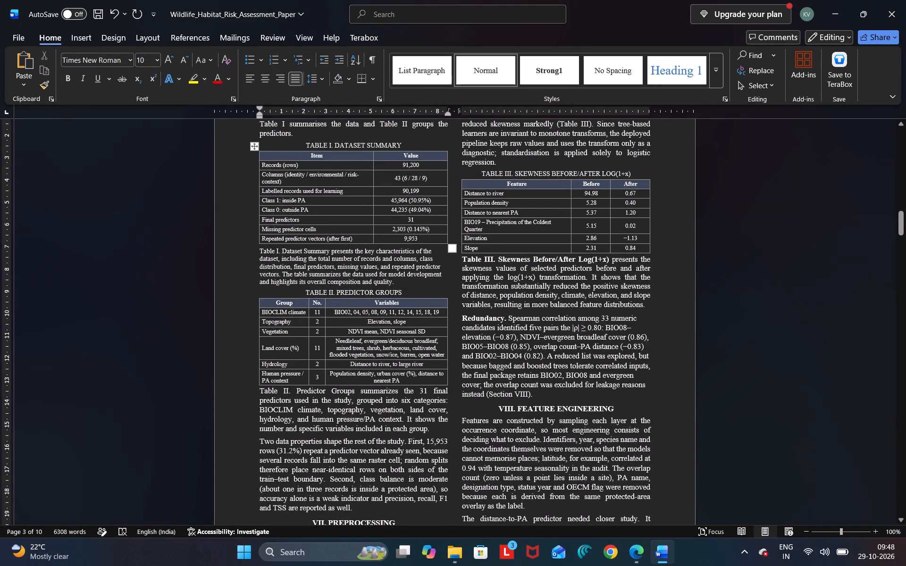
{"action": "left_click_drag", "start_coordinate": [463, 259], "coordinate": [498, 258]}
{"action": "key", "text": "ctrl+b"}
{"action": "left_click", "coordinate": [498, 258]}
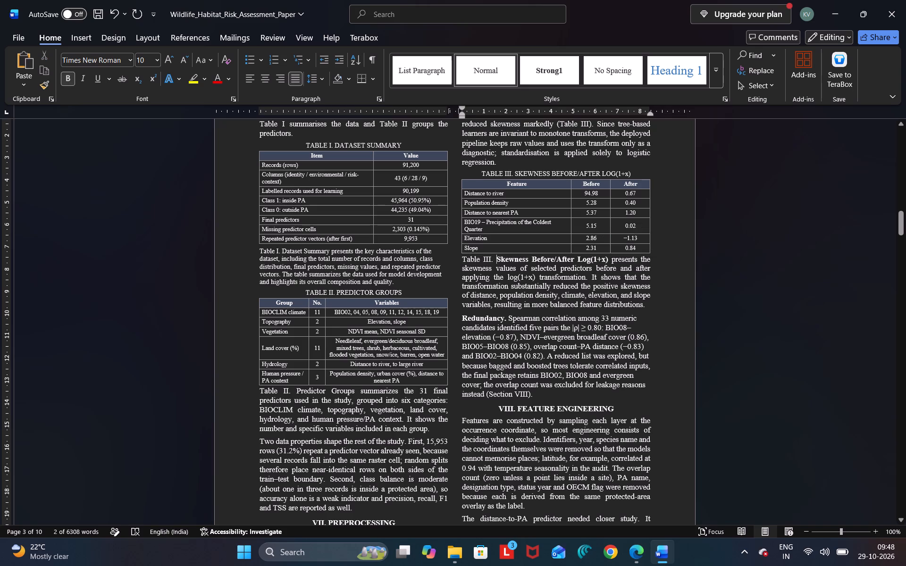
Look back over the end of page 2 and recheck the explanations of Tables I, II and III on page 3.
{"action": "key", "text": "Up"}
{"action": "key", "text": "Up"}
{"action": "key", "text": "Up"}
{"action": "key", "text": "Up"}
{"action": "key", "text": "Up"}
{"action": "key", "text": "Up"}
{"action": "key", "text": "Up"}
{"action": "key", "text": "Up"}
{"action": "key", "text": "Up"}
{"action": "key", "text": "Up"}
{"action": "key", "text": "Up"}
{"action": "key", "text": "Up"}
{"action": "key", "text": "Up"}
{"action": "key", "text": "Up"}
{"action": "key", "text": "Up"}
{"action": "key", "text": "Up"}
{"action": "key", "text": "Up"}
{"action": "key", "text": "Up"}
{"action": "key", "text": "Up"}
{"action": "key", "text": "Up"}
{"action": "key", "text": "Down"}
{"action": "key", "text": "Down"}
{"action": "key", "text": "Down"}
{"action": "key", "text": "Down"}
{"action": "key", "text": "Down"}
{"action": "key", "text": "Down"}
{"action": "key", "text": "Down"}
{"action": "key", "text": "Down"}
{"action": "key", "text": "Down"}
{"action": "key", "text": "Down"}
{"action": "key", "text": "Down"}
{"action": "key", "text": "Down"}
{"action": "key", "text": "Down"}
{"action": "key", "text": "Down"}
{"action": "key", "text": "Down"}
{"action": "key", "text": "Down"}
{"action": "key", "text": "Down"}
{"action": "key", "text": "Down"}
{"action": "key", "text": "Down"}
{"action": "key", "text": "Down"}
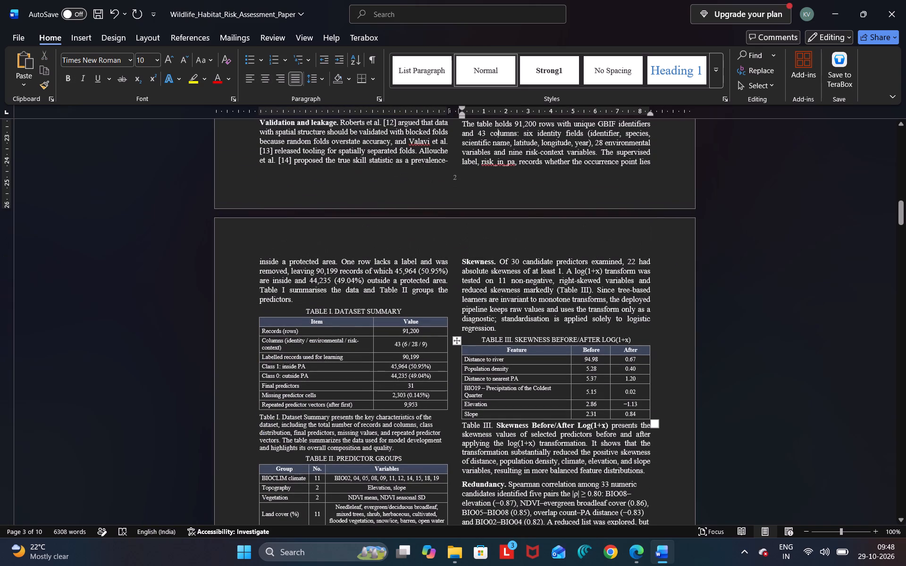
{"action": "key", "text": "Down"}
{"action": "key", "text": "Down"}
{"action": "key", "text": "Down"}
{"action": "key", "text": "Down"}
{"action": "key", "text": "Down"}
{"action": "key", "text": "Down"}
{"action": "key", "text": "Down"}
{"action": "key", "text": "Down"}
{"action": "key", "text": "Down"}
{"action": "key", "text": "Down"}
{"action": "key", "text": "Down"}
{"action": "key", "text": "Down"}
{"action": "key", "text": "Down"}
{"action": "key", "text": "Down"}
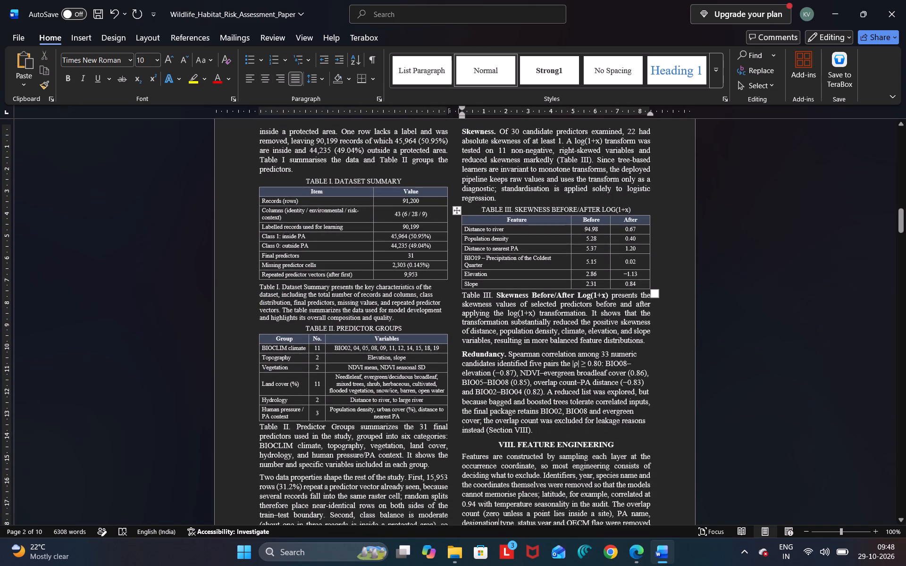
Review pages 3 to 5, including the Proposed Methodology, the System Architecture and the explanations of Fig. 1 and Fig. 2.
{"action": "key", "text": "Down"}
{"action": "key", "text": "Down"}
{"action": "key", "text": "Down"}
{"action": "key", "text": "Down"}
{"action": "key", "text": "Down"}
{"action": "key", "text": "Down"}
{"action": "key", "text": "Down"}
{"action": "key", "text": "Down"}
{"action": "key", "text": "Down"}
{"action": "key", "text": "Down"}
{"action": "key", "text": "Down"}
{"action": "key", "text": "Down"}
{"action": "key", "text": "Down"}
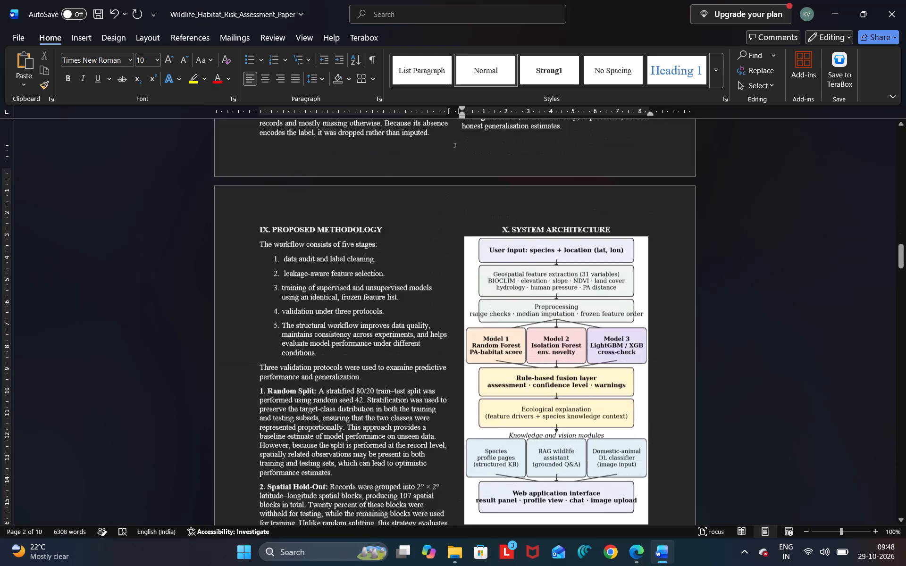
{"action": "key", "text": "Down"}
{"action": "key", "text": "Down"}
{"action": "key", "text": "Down"}
{"action": "key", "text": "Down"}
{"action": "key", "text": "Down"}
{"action": "key", "text": "Down"}
{"action": "key", "text": "Down"}
{"action": "key", "text": "Down"}
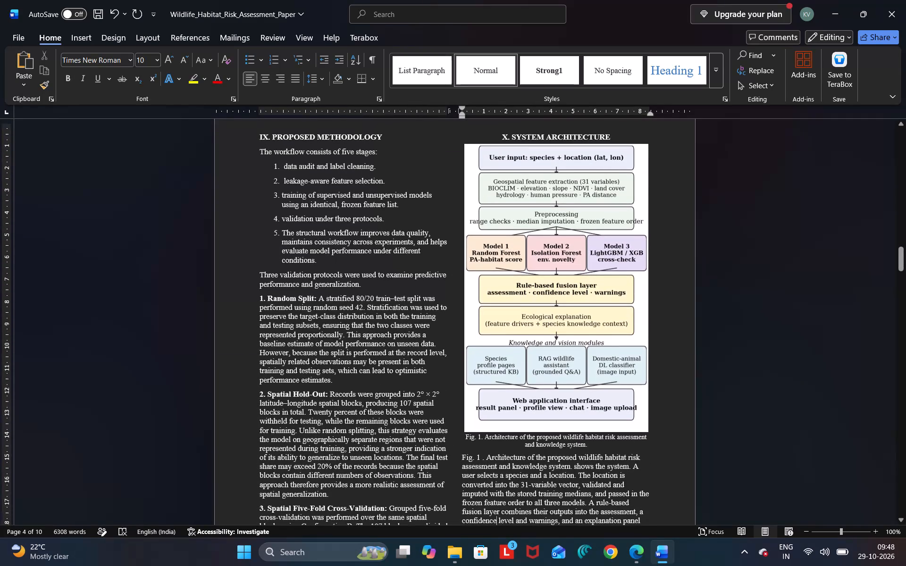
{"action": "key", "text": "Down"}
{"action": "key", "text": "Down"}
{"action": "key", "text": "Down"}
{"action": "key", "text": "Down"}
{"action": "key", "text": "Down"}
{"action": "key", "text": "Down"}
{"action": "key", "text": "Down"}
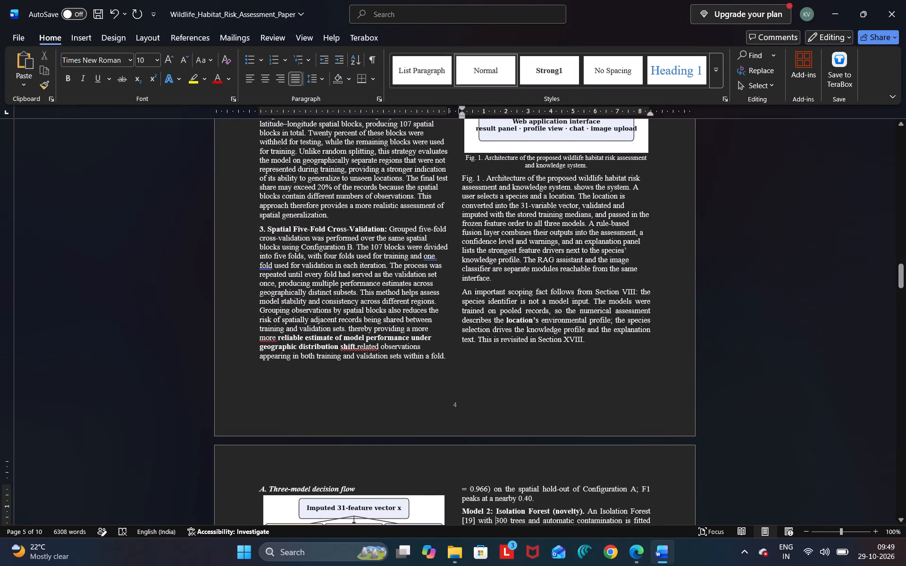
{"action": "key", "text": "Down"}
{"action": "key", "text": "Down"}
{"action": "key", "text": "Down"}
{"action": "key", "text": "Down"}
{"action": "key", "text": "Down"}
{"action": "key", "text": "Down"}
{"action": "key", "text": "Down"}
{"action": "key", "text": "Down"}
{"action": "key", "text": "Down"}
{"action": "key", "text": "Down"}
{"action": "key", "text": "Down"}
{"action": "key", "text": "Down"}
{"action": "key", "text": "Down"}
{"action": "key", "text": "Down"}
{"action": "key", "text": "Down"}
{"action": "key", "text": "Down"}
{"action": "key", "text": "Down"}
{"action": "key", "text": "Down"}
{"action": "key", "text": "Down"}
{"action": "key", "text": "Down"}
{"action": "key", "text": "Down"}
{"action": "key", "text": "Down"}
{"action": "key", "text": "Down"}
{"action": "key", "text": "Down"}
{"action": "key", "text": "Down"}
{"action": "key", "text": "Down"}
{"action": "key", "text": "Down"}
{"action": "key", "text": "Down"}
{"action": "key", "text": "Down"}
{"action": "key", "text": "Down"}
{"action": "key", "text": "Down"}
{"action": "key", "text": "Down"}
{"action": "key", "text": "Down"}
{"action": "key", "text": "Down"}
{"action": "key", "text": "Down"}
{"action": "key", "text": "Down"}
{"action": "key", "text": "Down"}
{"action": "key", "text": "Down"}
{"action": "key", "text": "Down"}
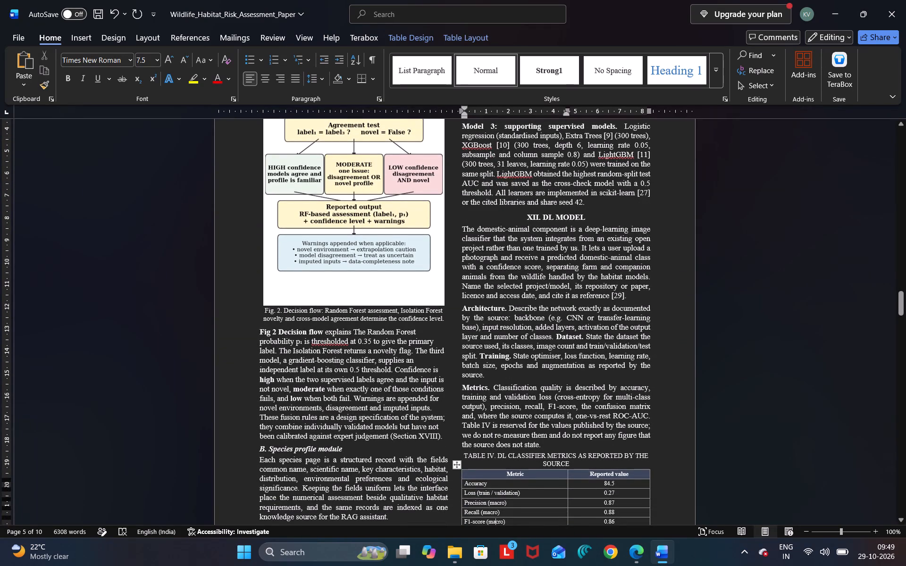
Remove the bold formatting from "Fig 2 Decision flow" at the start of the explanation below Fig. 2.
{"action": "left_click_drag", "start_coordinate": [259, 332], "coordinate": [324, 333]}
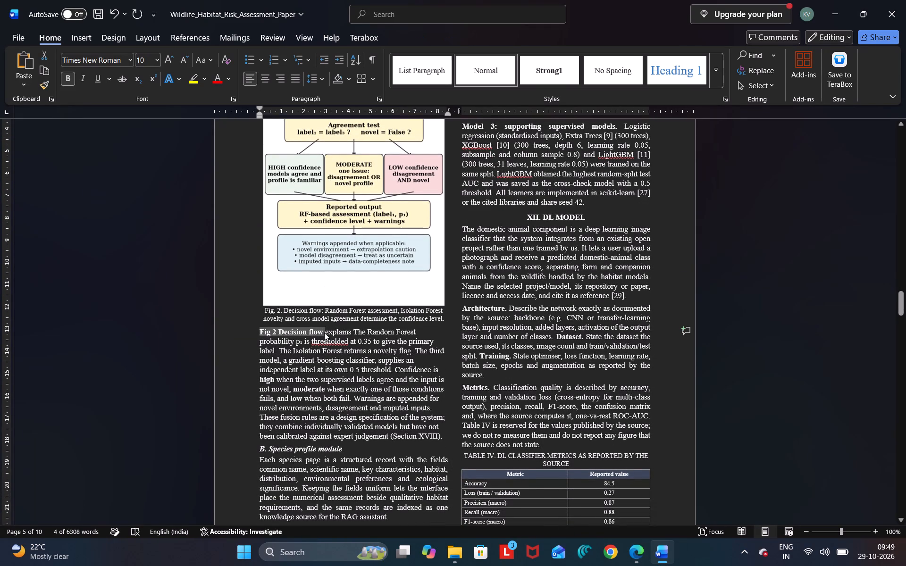
{"action": "key", "text": "ctrl+b"}
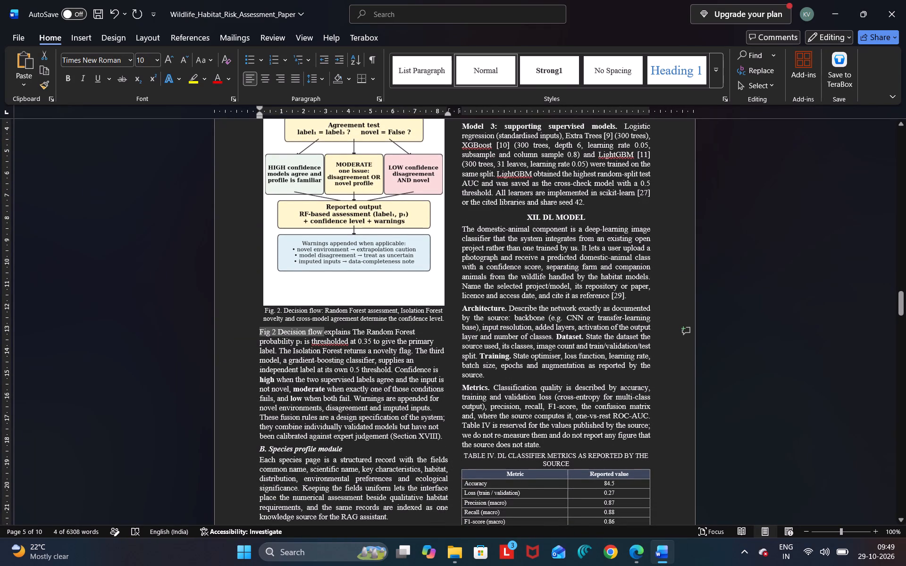
Recheck the opening lines of the decision flow explanation below Fig. 2.
{"action": "left_click", "coordinate": [349, 396]}
{"action": "key", "text": "Up"}
{"action": "key", "text": "Up"}
{"action": "key", "text": "Up"}
{"action": "key", "text": "Up"}
{"action": "key", "text": "Up"}
{"action": "key", "text": "Up"}
{"action": "key", "text": "Right"}
{"action": "key", "text": "Right"}
{"action": "key", "text": "Right"}
{"action": "key", "text": "Right"}
{"action": "key", "text": "Right"}
{"action": "key", "text": "Right"}
{"action": "key", "text": "Right"}
{"action": "key", "text": "Right"}
{"action": "key", "text": "Right"}
{"action": "key", "text": "Right"}
{"action": "key", "text": "Right"}
{"action": "key", "text": "Right"}
{"action": "key", "text": "Right"}
{"action": "key", "text": "Right"}
{"action": "key", "text": "Right"}
{"action": "key", "text": "Right"}
{"action": "key", "text": "Right"}
{"action": "key", "text": "Right"}
{"action": "key", "text": "Right"}
{"action": "key", "text": "Right"}
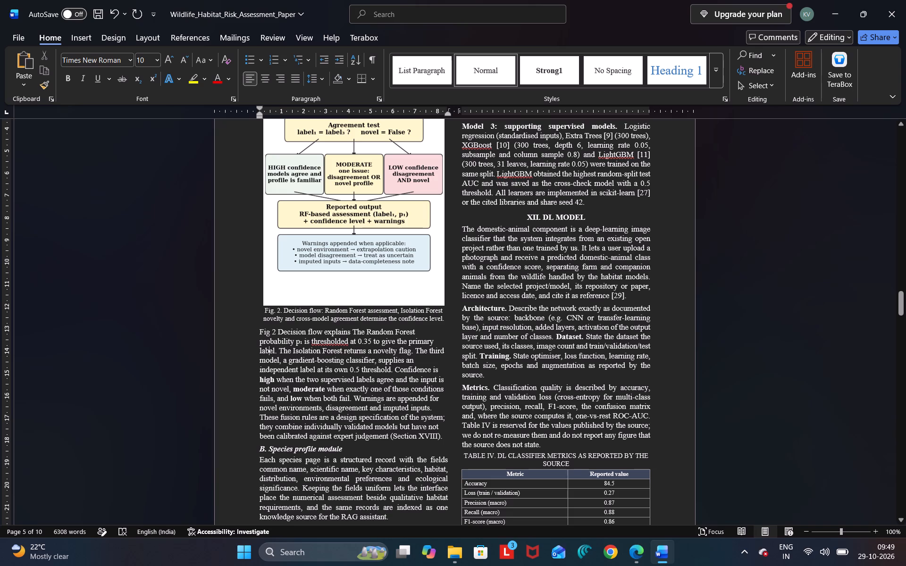
Remove the bold formatting from "Table IV. DL Classifier Metrics as Reported by the Source" at the start of the explanation below Table IV.
{"action": "left_click", "coordinate": [517, 365]}
{"action": "key", "text": "Down"}
{"action": "key", "text": "Down"}
{"action": "key", "text": "Down"}
{"action": "key", "text": "Down"}
{"action": "key", "text": "Down"}
{"action": "key", "text": "Down"}
{"action": "key", "text": "Down"}
{"action": "key", "text": "Down"}
{"action": "key", "text": "Down"}
{"action": "key", "text": "Down"}
{"action": "key", "text": "Down"}
{"action": "key", "text": "Down"}
{"action": "key", "text": "Down"}
{"action": "key", "text": "Down"}
{"action": "key", "text": "Down"}
{"action": "key", "text": "Down"}
{"action": "key", "text": "Down"}
{"action": "key", "text": "Down"}
{"action": "key", "text": "Down"}
{"action": "key", "text": "Down"}
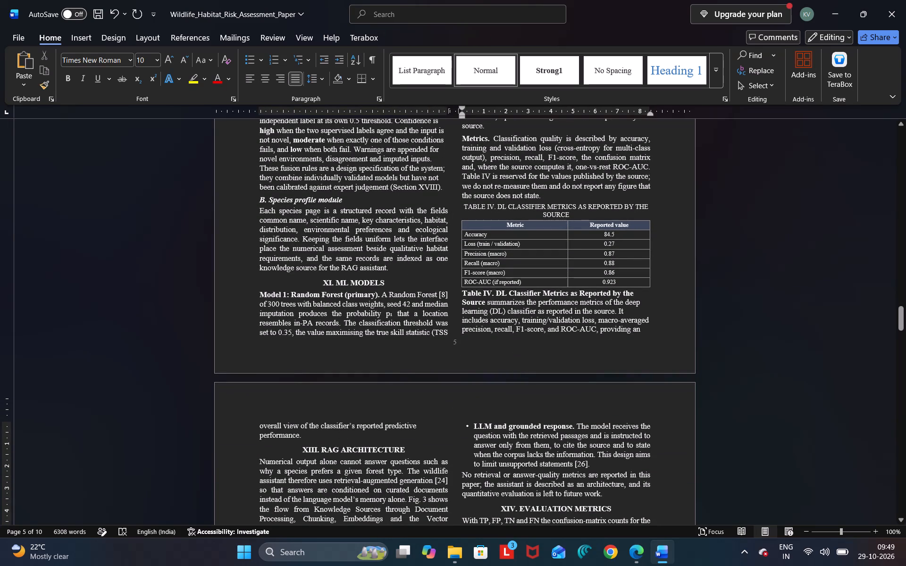
{"action": "left_click_drag", "start_coordinate": [463, 291], "coordinate": [566, 292]}
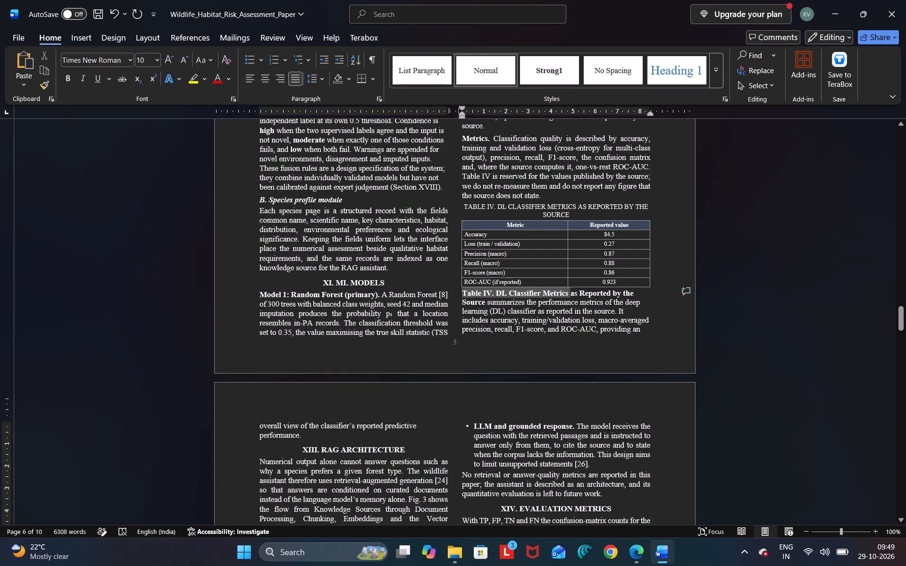
{"action": "left_click_drag", "start_coordinate": [566, 292], "coordinate": [626, 301]}
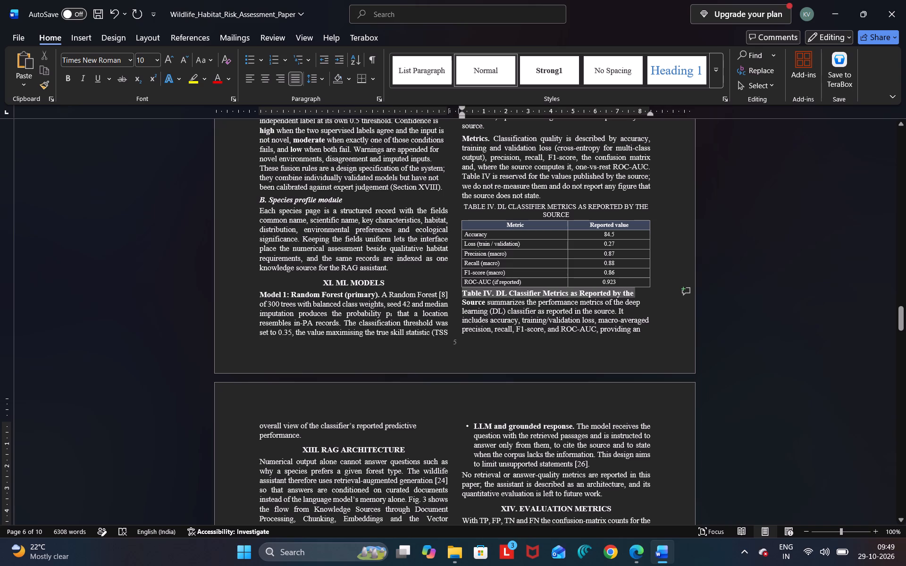
{"action": "left_click_drag", "start_coordinate": [626, 301], "coordinate": [486, 302]}
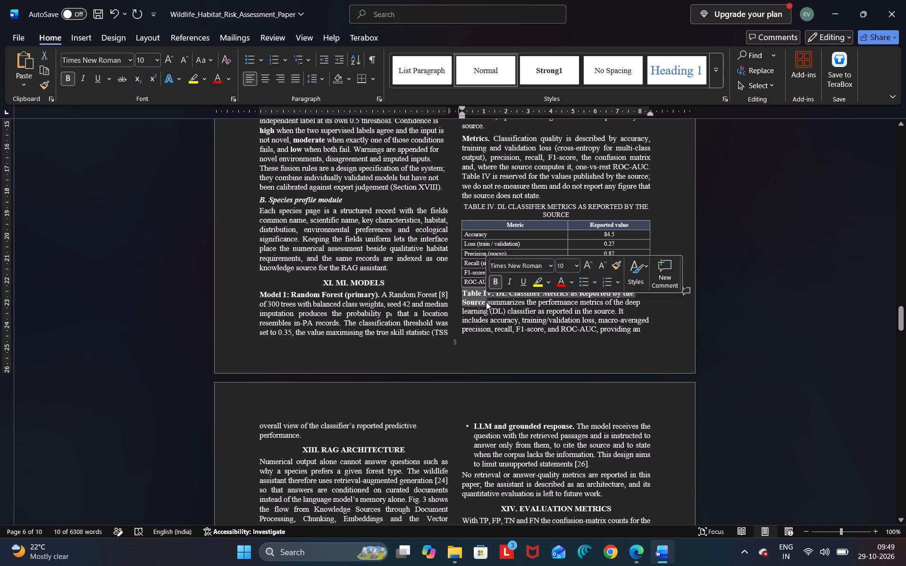
{"action": "key", "text": "ctrl+b"}
{"action": "left_click", "coordinate": [529, 315]}
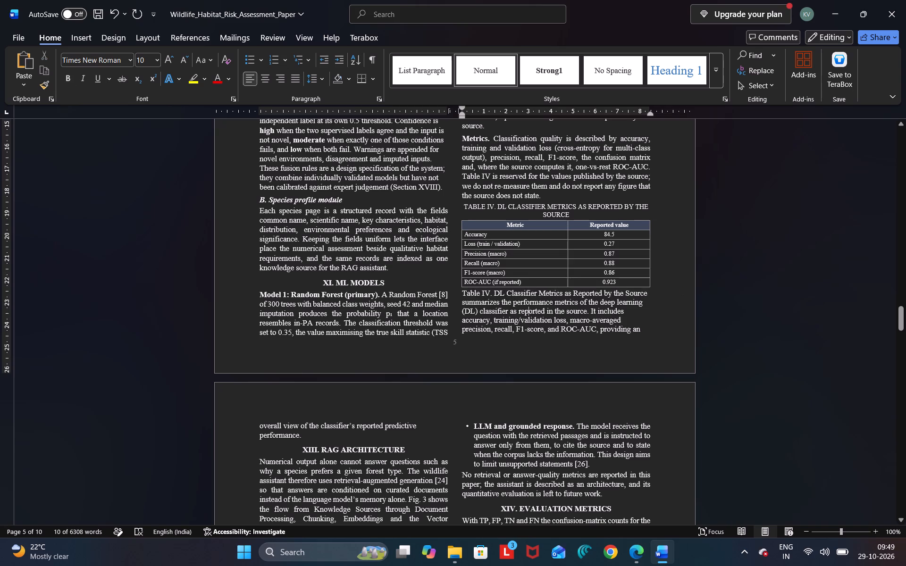
Remove the bold formatting from "Fig. 3. RAG Pipeline" at the start of the explanation below Fig. 3.
{"action": "key", "text": "Down"}
{"action": "key", "text": "Down"}
{"action": "key", "text": "Down"}
{"action": "key", "text": "Down"}
{"action": "key", "text": "Down"}
{"action": "key", "text": "Down"}
{"action": "key", "text": "Down"}
{"action": "key", "text": "Down"}
{"action": "key", "text": "Down"}
{"action": "key", "text": "Down"}
{"action": "key", "text": "Down"}
{"action": "key", "text": "Down"}
{"action": "key", "text": "Down"}
{"action": "key", "text": "Down"}
{"action": "key", "text": "Down"}
{"action": "key", "text": "Down"}
{"action": "key", "text": "Down"}
{"action": "key", "text": "Down"}
{"action": "key", "text": "Down"}
{"action": "key", "text": "Down"}
{"action": "key", "text": "Down"}
{"action": "key", "text": "Down"}
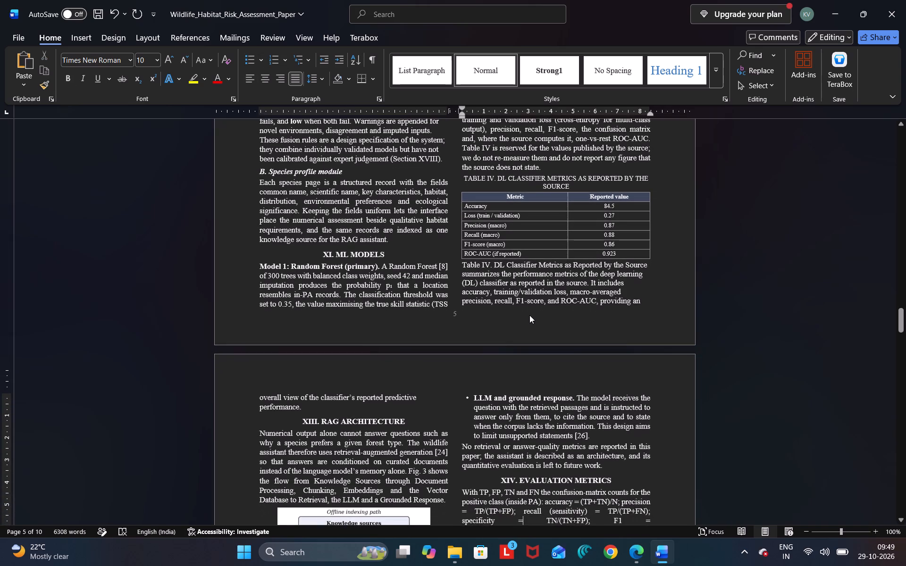
{"action": "key", "text": "Down"}
{"action": "key", "text": "Down"}
{"action": "key", "text": "Down"}
{"action": "key", "text": "Down"}
{"action": "key", "text": "Down"}
{"action": "key", "text": "Down"}
{"action": "key", "text": "Down"}
{"action": "key", "text": "Down"}
{"action": "key", "text": "Down"}
{"action": "key", "text": "Down"}
{"action": "key", "text": "Down"}
{"action": "key", "text": "Down"}
{"action": "key", "text": "Down"}
{"action": "key", "text": "Down"}
{"action": "key", "text": "Down"}
{"action": "key", "text": "Down"}
{"action": "key", "text": "Down"}
{"action": "key", "text": "Down"}
{"action": "key", "text": "Down"}
{"action": "key", "text": "Down"}
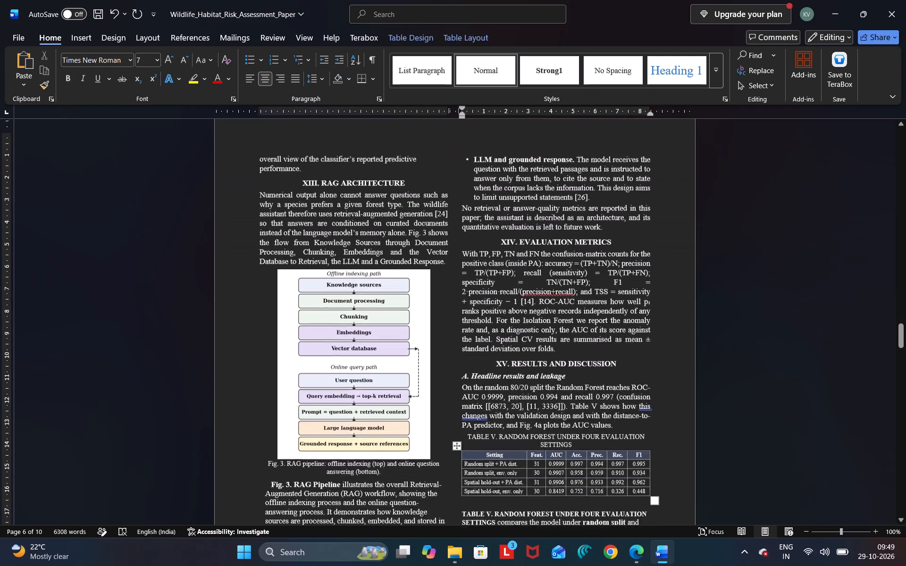
{"action": "key", "text": "Down"}
{"action": "key", "text": "Down"}
{"action": "key", "text": "Down"}
{"action": "key", "text": "Down"}
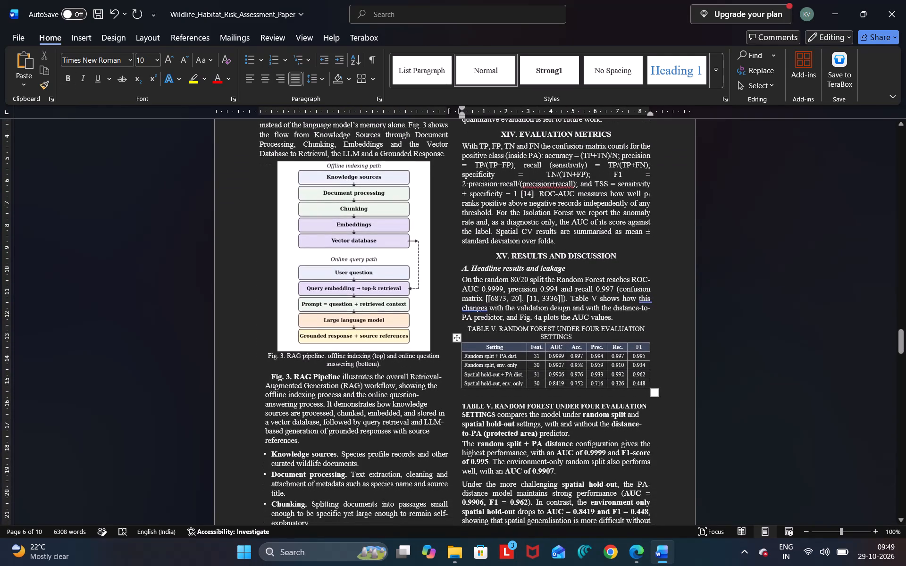
{"action": "left_click", "coordinate": [270, 375]}
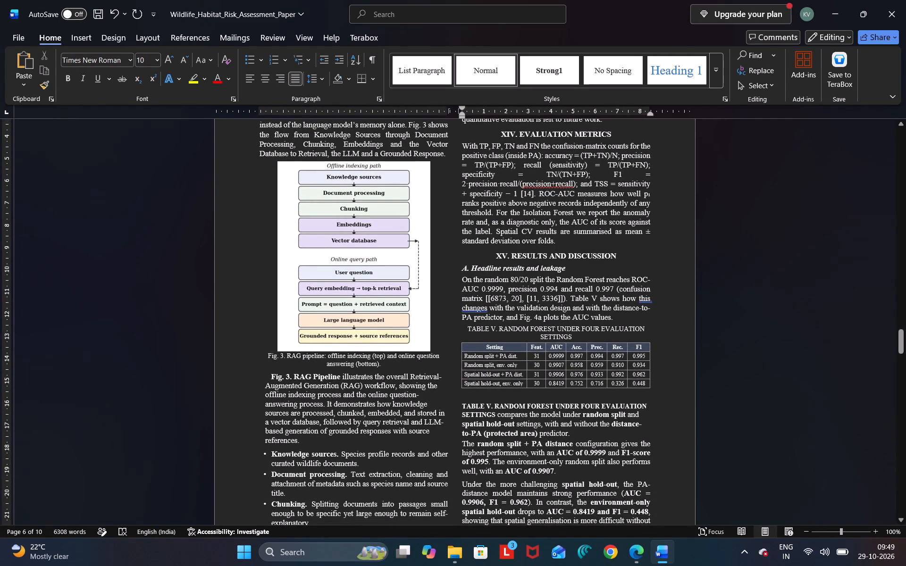
{"action": "left_click_drag", "start_coordinate": [270, 375], "coordinate": [339, 376]}
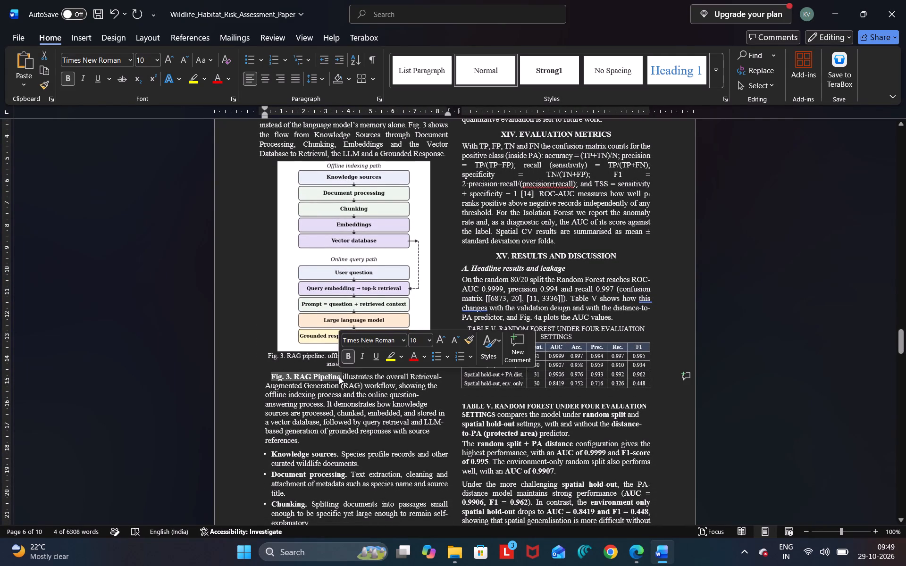
{"action": "key", "text": "ctrl+b"}
{"action": "left_click", "coordinate": [339, 376]}
Look over the rest of the RAG pipeline section and the figures on page 7, and return to Fig. 3 on page 6.
{"action": "key", "text": "Down"}
{"action": "key", "text": "Down"}
{"action": "key", "text": "Down"}
{"action": "key", "text": "Down"}
{"action": "key", "text": "Down"}
{"action": "key", "text": "Down"}
{"action": "key", "text": "Down"}
{"action": "key", "text": "Down"}
{"action": "key", "text": "Down"}
{"action": "key", "text": "Down"}
{"action": "key", "text": "Down"}
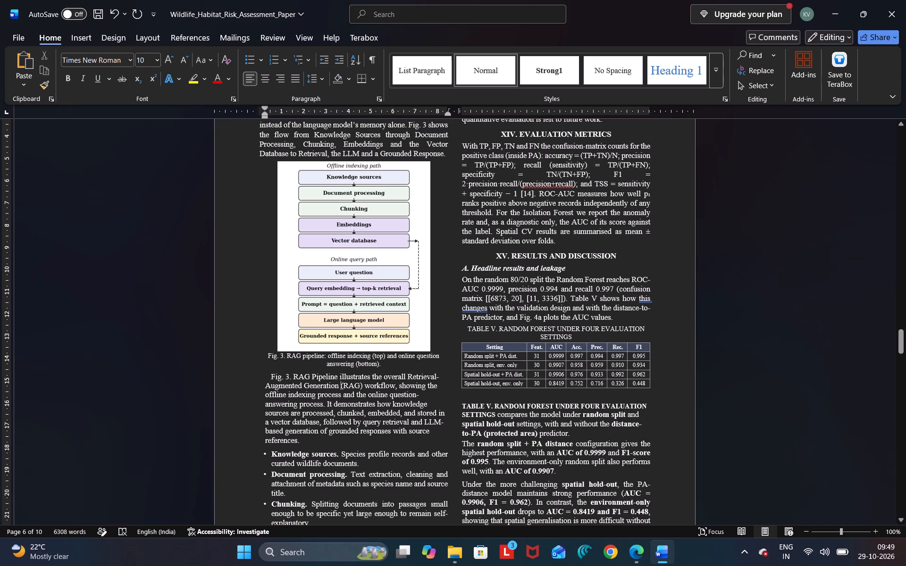
{"action": "key", "text": "Down"}
{"action": "key", "text": "Down"}
{"action": "key", "text": "Down"}
{"action": "key", "text": "Down"}
{"action": "key", "text": "Down"}
{"action": "key", "text": "Down"}
{"action": "key", "text": "Down"}
{"action": "key", "text": "Down"}
{"action": "key", "text": "Down"}
{"action": "key", "text": "Down"}
{"action": "key", "text": "Down"}
{"action": "key", "text": "Down"}
{"action": "key", "text": "Down"}
{"action": "key", "text": "Down"}
{"action": "key", "text": "Down"}
{"action": "key", "text": "Down"}
{"action": "key", "text": "Down"}
{"action": "key", "text": "Down"}
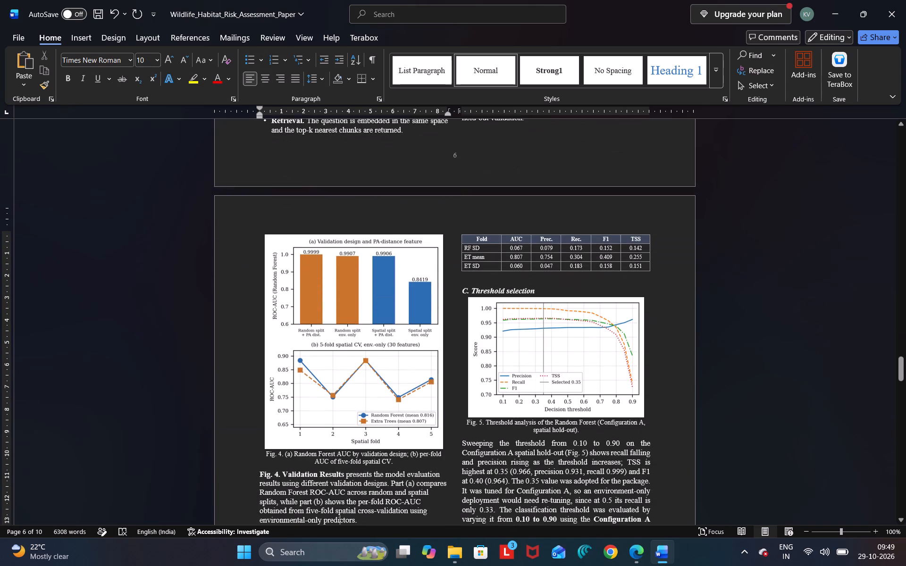
{"action": "key", "text": "Up"}
{"action": "key", "text": "Up"}
{"action": "key", "text": "Up"}
{"action": "key", "text": "Up"}
{"action": "key", "text": "Up"}
{"action": "key", "text": "Up"}
{"action": "key", "text": "Up"}
{"action": "key", "text": "Up"}
{"action": "key", "text": "Up"}
{"action": "key", "text": "Up"}
{"action": "key", "text": "Up"}
{"action": "key", "text": "Up"}
{"action": "key", "text": "Up"}
{"action": "key", "text": "Up"}
{"action": "key", "text": "Up"}
{"action": "key", "text": "Up"}
{"action": "key", "text": "Up"}
{"action": "key", "text": "Up"}
{"action": "key", "text": "Up"}
{"action": "key", "text": "Up"}
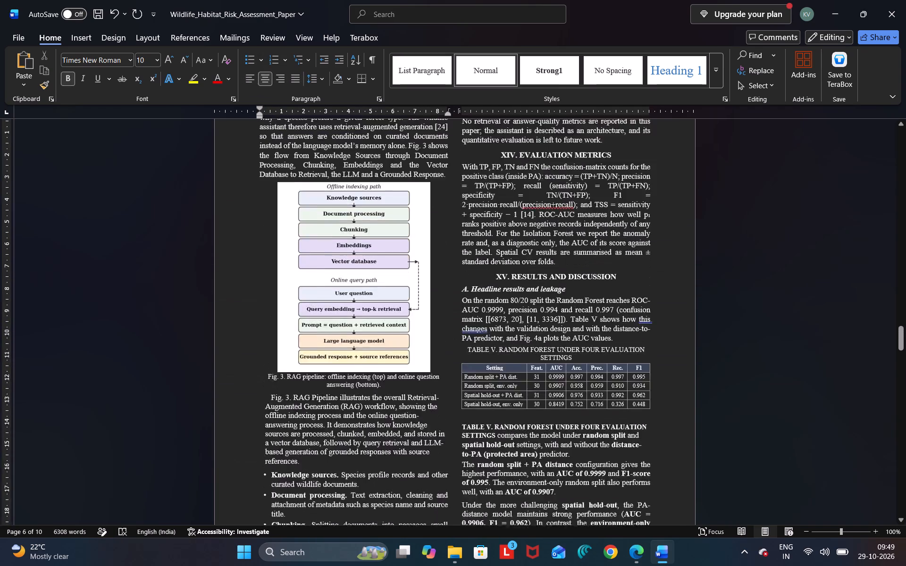
{"action": "key", "text": "Up"}
{"action": "key", "text": "Up"}
{"action": "key", "text": "Up"}
Look over the results section from Fig. 3 and Table V on page 6 to the threshold selection text on page 7.
{"action": "left_click", "coordinate": [527, 366]}
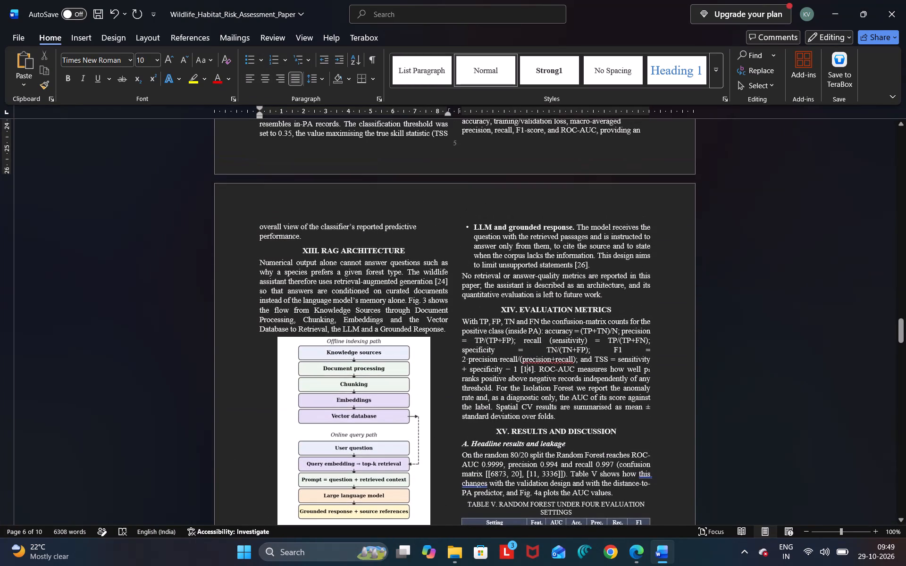
{"action": "key", "text": "Down"}
{"action": "key", "text": "Down"}
{"action": "key", "text": "Down"}
{"action": "key", "text": "Down"}
{"action": "key", "text": "Down"}
{"action": "key", "text": "Down"}
{"action": "key", "text": "Down"}
{"action": "key", "text": "Down"}
{"action": "key", "text": "Down"}
{"action": "key", "text": "Down"}
{"action": "key", "text": "Down"}
{"action": "key", "text": "Down"}
{"action": "key", "text": "Down"}
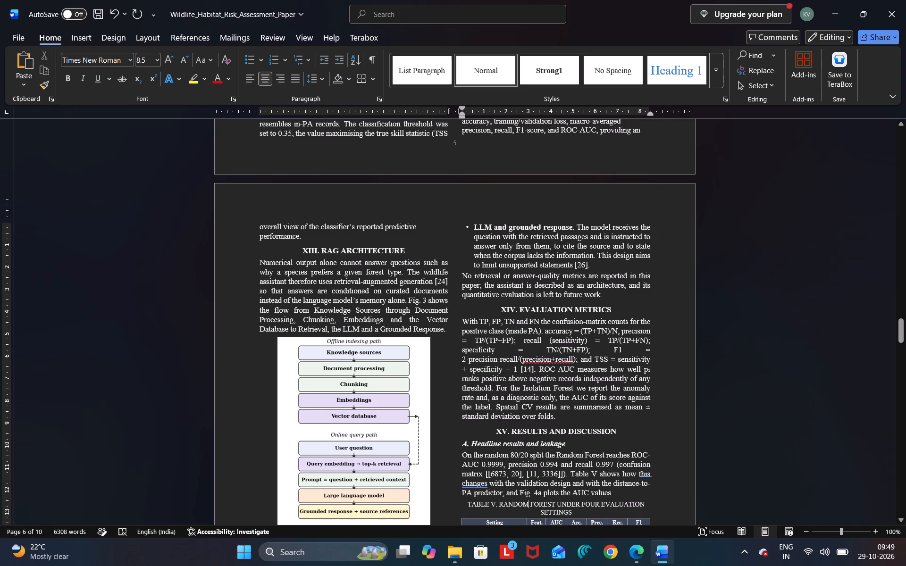
{"action": "key", "text": "Down"}
{"action": "key", "text": "Down"}
{"action": "key", "text": "Down"}
{"action": "key", "text": "Down"}
{"action": "key", "text": "Down"}
{"action": "key", "text": "Down"}
{"action": "key", "text": "Down"}
{"action": "key", "text": "Down"}
{"action": "key", "text": "Down"}
{"action": "key", "text": "Down"}
{"action": "key", "text": "Down"}
{"action": "key", "text": "Down"}
{"action": "key", "text": "Down"}
{"action": "key", "text": "Down"}
{"action": "key", "text": "Down"}
{"action": "key", "text": "Down"}
{"action": "key", "text": "Down"}
{"action": "key", "text": "Down"}
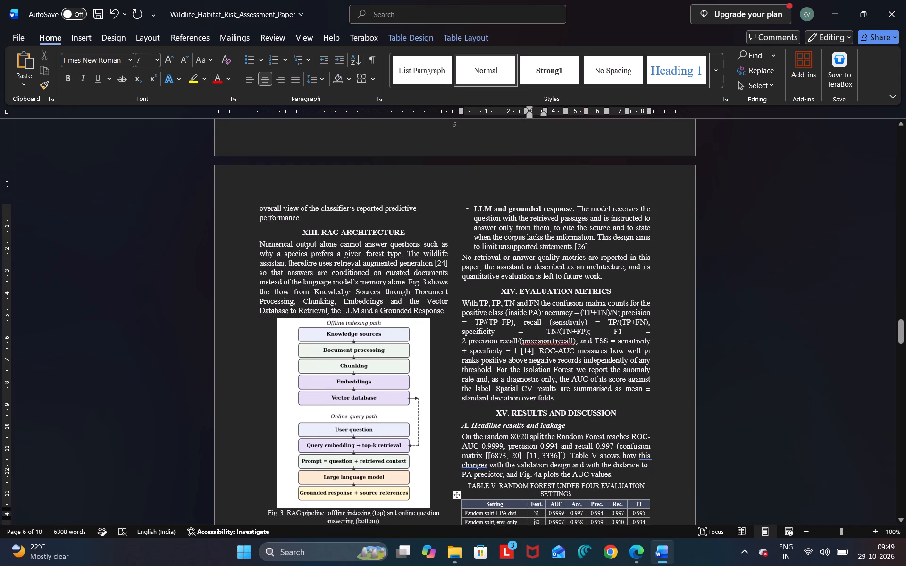
{"action": "key", "text": "Down"}
{"action": "key", "text": "Down"}
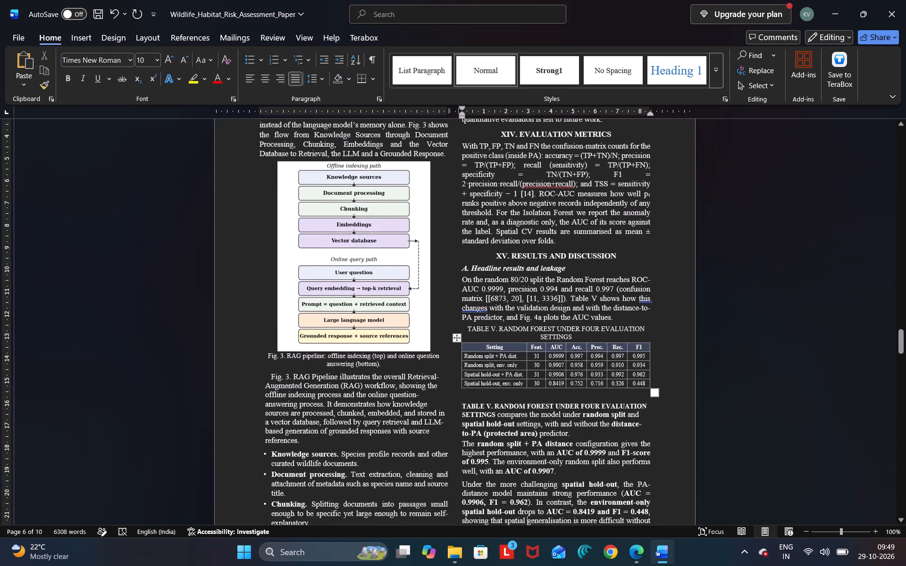
{"action": "key", "text": "Up"}
{"action": "key", "text": "Down"}
{"action": "key", "text": "Down"}
{"action": "key", "text": "Down"}
{"action": "key", "text": "Down"}
{"action": "key", "text": "Down"}
{"action": "key", "text": "Down"}
{"action": "key", "text": "Down"}
{"action": "key", "text": "Down"}
{"action": "key", "text": "Down"}
{"action": "key", "text": "Down"}
{"action": "key", "text": "Down"}
{"action": "key", "text": "Down"}
{"action": "key", "text": "Down"}
{"action": "key", "text": "Down"}
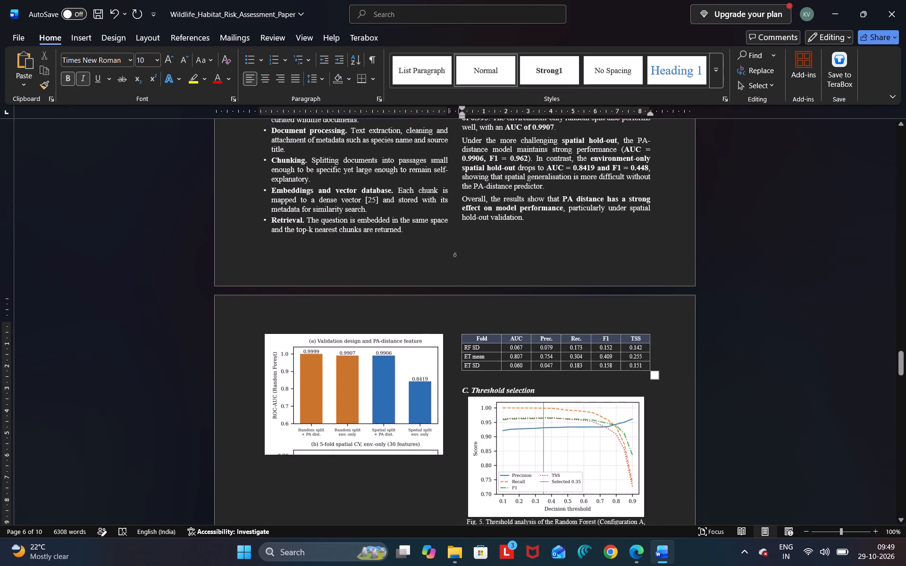
{"action": "key", "text": "Down"}
{"action": "key", "text": "Down"}
{"action": "key", "text": "Down"}
{"action": "key", "text": "Down"}
{"action": "key", "text": "Down"}
{"action": "key", "text": "Down"}
{"action": "key", "text": "Down"}
{"action": "key", "text": "Down"}
{"action": "key", "text": "Down"}
{"action": "key", "text": "Down"}
{"action": "key", "text": "Down"}
{"action": "key", "text": "Down"}
{"action": "key", "text": "Down"}
{"action": "key", "text": "Down"}
{"action": "key", "text": "Down"}
{"action": "key", "text": "Down"}
{"action": "key", "text": "Down"}
{"action": "key", "text": "Down"}
{"action": "key", "text": "Down"}
{"action": "key", "text": "Down"}
{"action": "key", "text": "Down"}
{"action": "key", "text": "Down"}
{"action": "key", "text": "Down"}
{"action": "key", "text": "Down"}
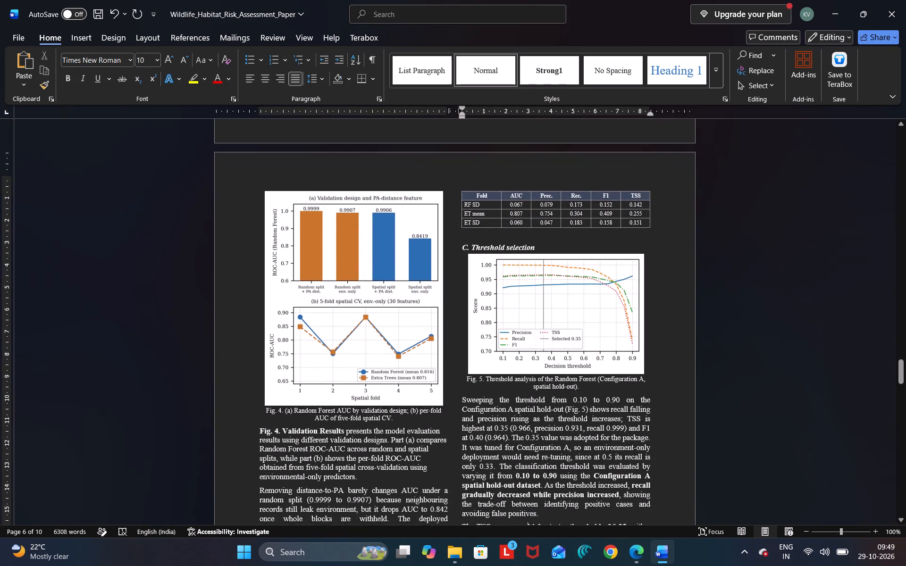
{"action": "key", "text": "Down"}
{"action": "key", "text": "Down"}
{"action": "key", "text": "Down"}
{"action": "key", "text": "Down"}
{"action": "key", "text": "Down"}
{"action": "key", "text": "Down"}
{"action": "key", "text": "Down"}
{"action": "key", "text": "Down"}
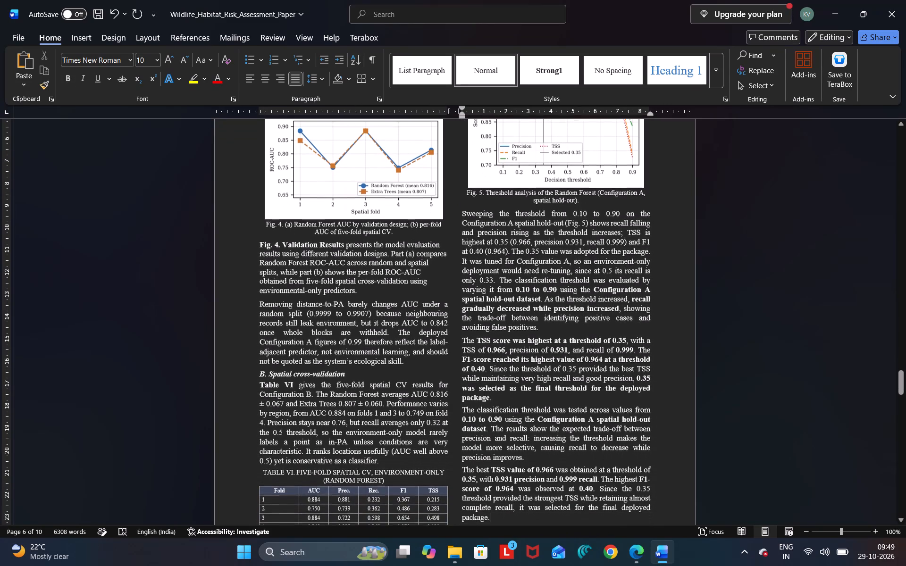
{"action": "key", "text": "Down"}
{"action": "key", "text": "Down"}
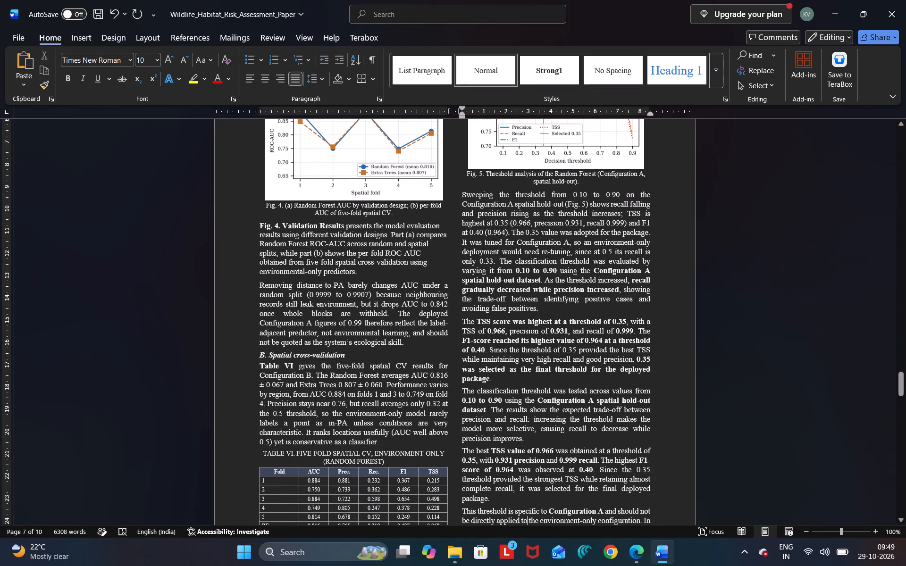
Remove the bold formatting from "Table VI" at the start of the Spatial cross-validation paragraph.
{"action": "left_click_drag", "start_coordinate": [258, 369], "coordinate": [300, 367]}
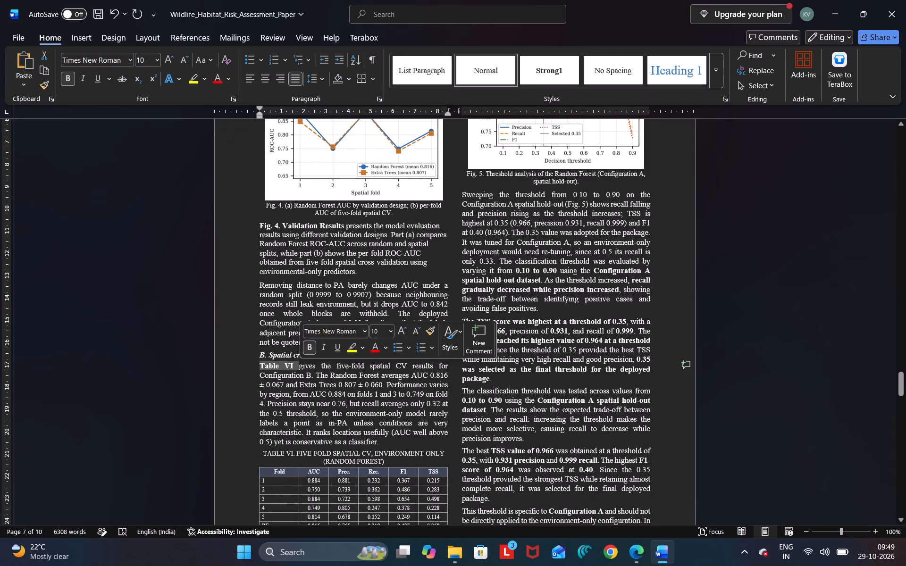
{"action": "key", "text": "ctrl+b"}
{"action": "left_click", "coordinate": [300, 367]}
{"action": "left_click", "coordinate": [390, 391]}
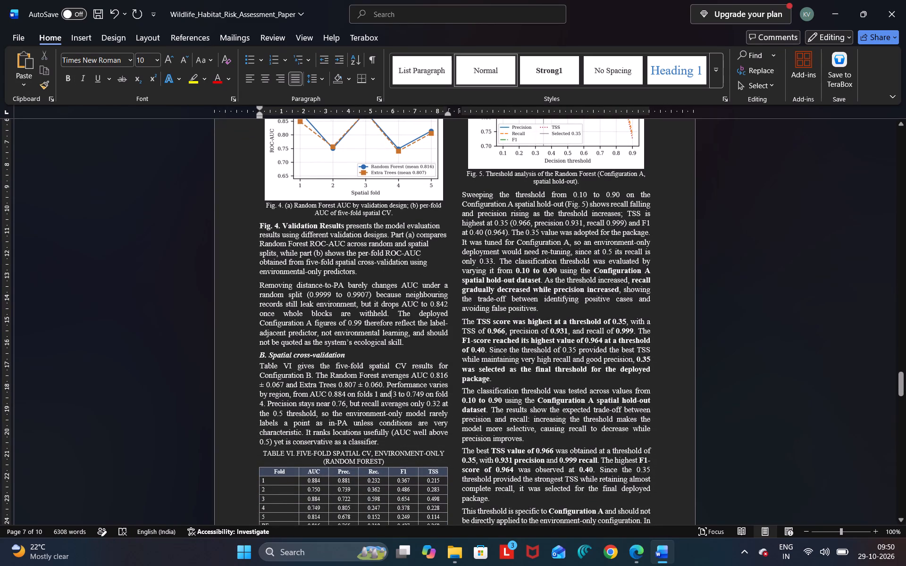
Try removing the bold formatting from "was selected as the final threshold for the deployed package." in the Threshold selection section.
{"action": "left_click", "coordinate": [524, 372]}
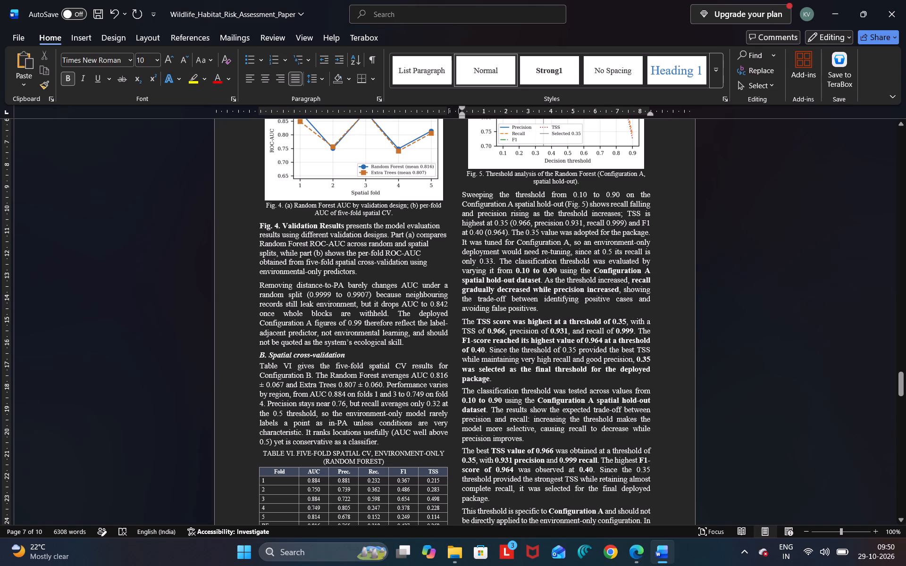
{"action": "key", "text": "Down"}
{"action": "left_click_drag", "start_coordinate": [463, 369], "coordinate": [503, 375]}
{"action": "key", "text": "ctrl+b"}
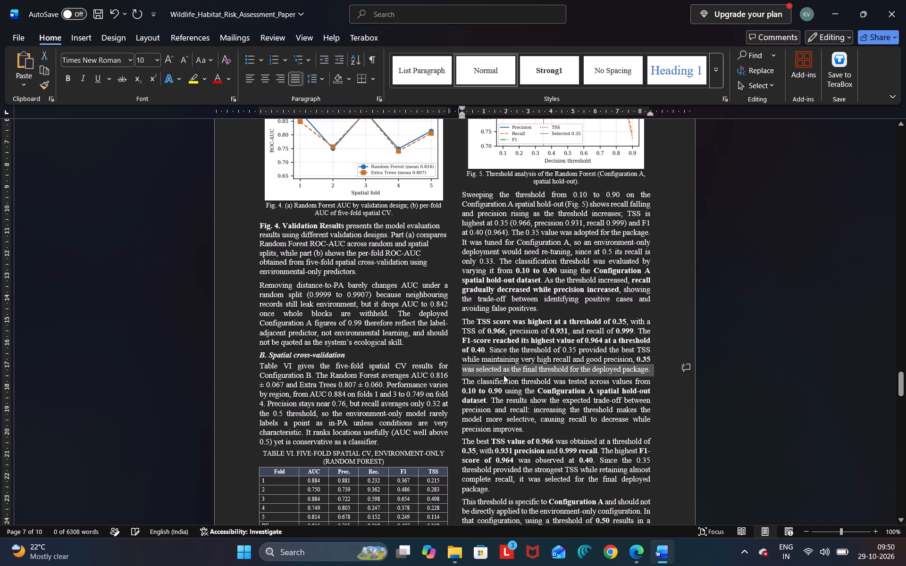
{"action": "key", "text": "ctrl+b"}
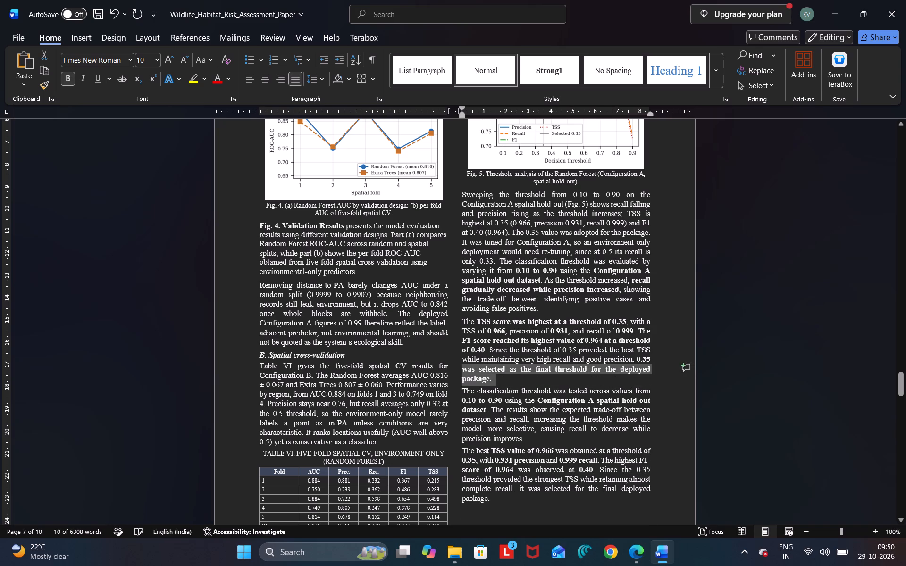
Look over the remaining text, figures and tables from the Threshold selection section on page 7 through the limitations and conclusion on page 9.
{"action": "left_click", "coordinate": [616, 368]}
{"action": "key", "text": "Down"}
{"action": "key", "text": "Down"}
{"action": "key", "text": "Down"}
{"action": "key", "text": "Down"}
{"action": "key", "text": "Down"}
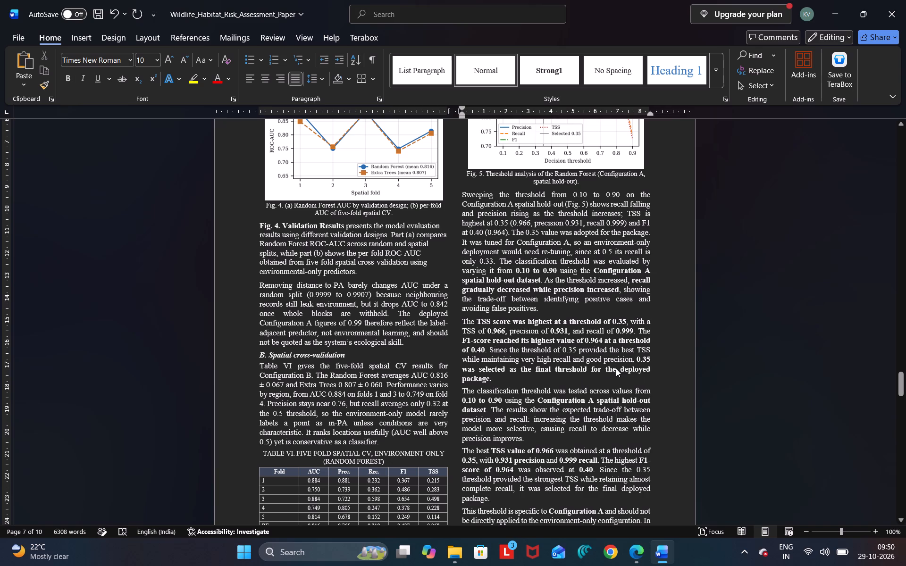
{"action": "key", "text": "Down"}
{"action": "key", "text": "Down"}
{"action": "key", "text": "Down"}
{"action": "key", "text": "Down"}
{"action": "key", "text": "Down"}
{"action": "key", "text": "Down"}
{"action": "key", "text": "Down"}
{"action": "key", "text": "Down"}
{"action": "key", "text": "Down"}
{"action": "key", "text": "Down"}
{"action": "key", "text": "Down"}
{"action": "key", "text": "Down"}
{"action": "key", "text": "Down"}
{"action": "key", "text": "Down"}
{"action": "key", "text": "Down"}
{"action": "key", "text": "Down"}
{"action": "key", "text": "Down"}
{"action": "key", "text": "Down"}
{"action": "key", "text": "Down"}
{"action": "key", "text": "Down"}
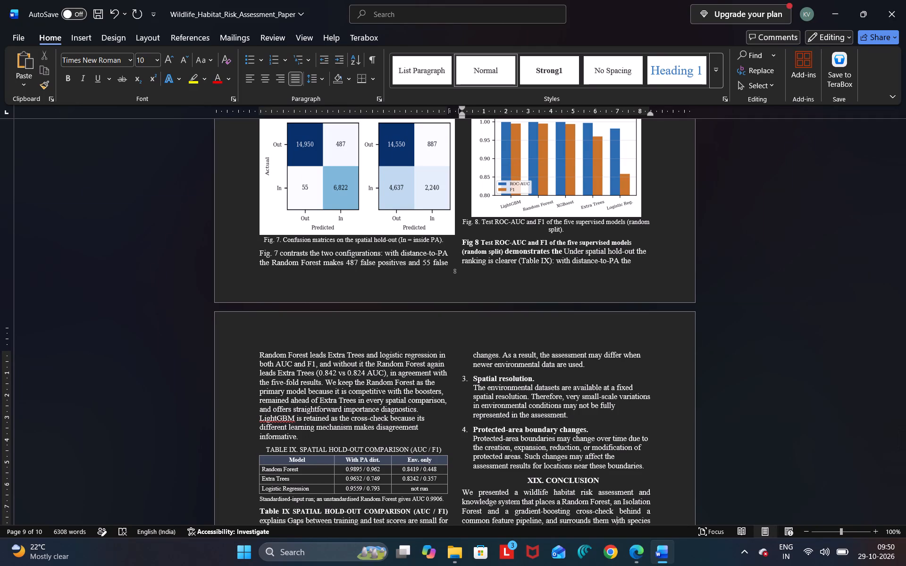
{"action": "left_click", "coordinate": [616, 368]}
{"action": "key", "text": "Down"}
{"action": "key", "text": "Down"}
{"action": "key", "text": "Down"}
{"action": "key", "text": "Down"}
{"action": "key", "text": "Down"}
{"action": "key", "text": "Down"}
{"action": "key", "text": "Down"}
{"action": "key", "text": "Down"}
{"action": "key", "text": "Down"}
{"action": "key", "text": "Down"}
{"action": "key", "text": "Down"}
{"action": "key", "text": "Down"}
{"action": "key", "text": "Down"}
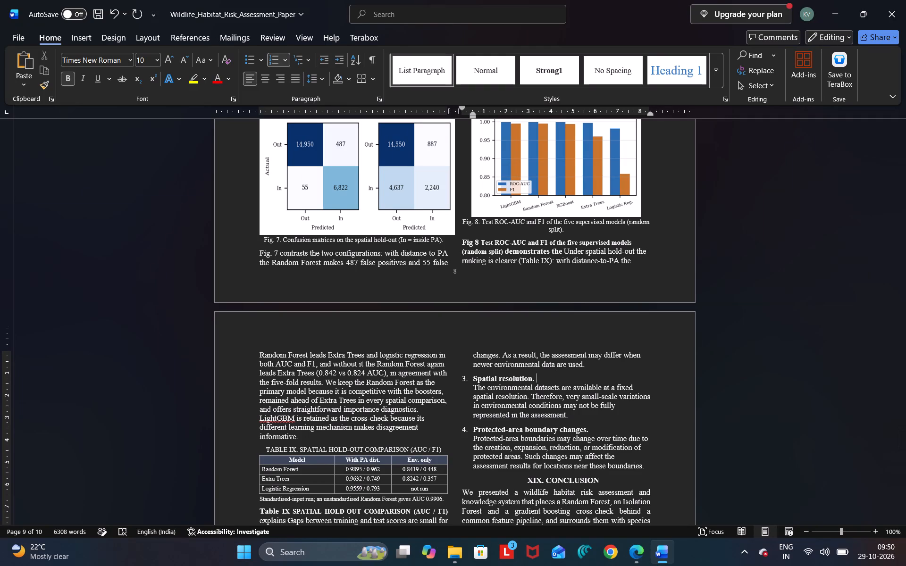
Look over the rest of the limitations, the conclusion and the reference list through the last entry on page 10.
{"action": "key", "text": "Down"}
{"action": "key", "text": "Down"}
{"action": "key", "text": "Down"}
{"action": "key", "text": "Down"}
{"action": "key", "text": "Down"}
{"action": "key", "text": "Down"}
{"action": "key", "text": "Down"}
{"action": "key", "text": "Down"}
{"action": "key", "text": "Down"}
{"action": "key", "text": "Down"}
{"action": "key", "text": "Down"}
{"action": "key", "text": "Down"}
{"action": "key", "text": "Down"}
{"action": "key", "text": "Down"}
{"action": "key", "text": "Down"}
{"action": "key", "text": "Down"}
{"action": "key", "text": "Down"}
{"action": "key", "text": "Down"}
{"action": "key", "text": "Down"}
{"action": "key", "text": "Down"}
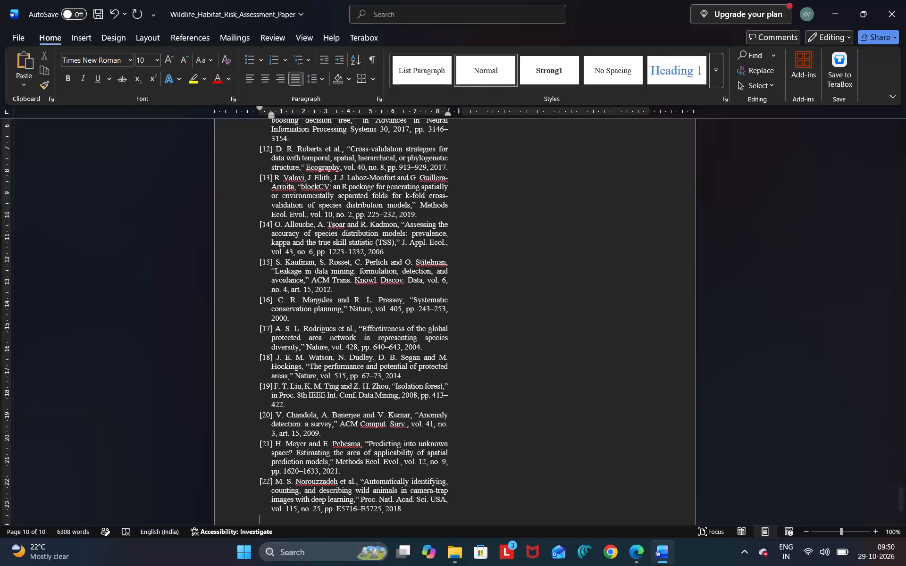
Go back to the references at the end of page 9 and look over the entries continuing on page 10.
{"action": "key", "text": "Up"}
{"action": "key", "text": "Up"}
{"action": "key", "text": "Up"}
{"action": "key", "text": "Up"}
{"action": "key", "text": "Up"}
{"action": "key", "text": "Up"}
{"action": "key", "text": "Up"}
{"action": "key", "text": "Up"}
{"action": "key", "text": "Up"}
{"action": "key", "text": "Up"}
{"action": "key", "text": "Up"}
{"action": "key", "text": "Up"}
{"action": "key", "text": "Up"}
{"action": "key", "text": "Up"}
{"action": "key", "text": "Up"}
{"action": "key", "text": "Up"}
{"action": "key", "text": "Up"}
{"action": "key", "text": "Up"}
{"action": "key", "text": "Up"}
{"action": "key", "text": "Up"}
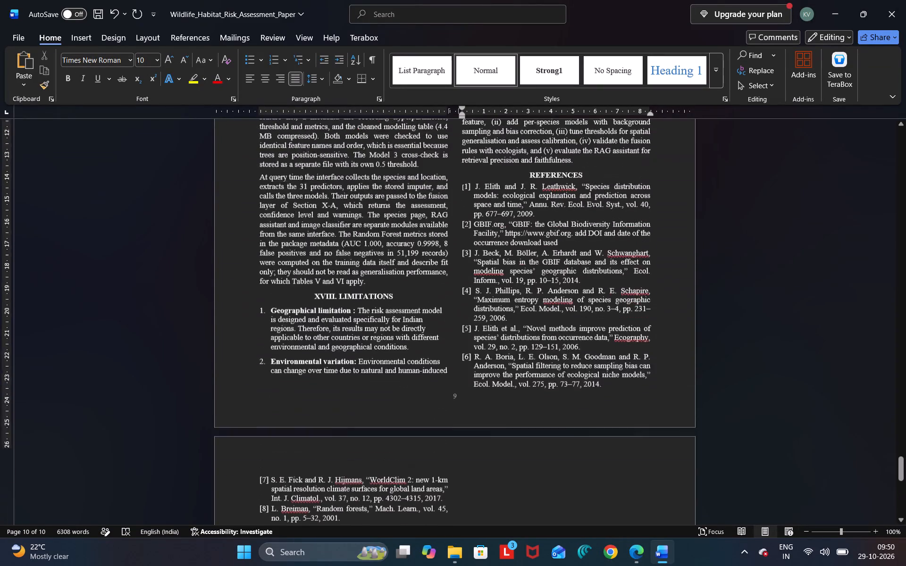
{"action": "key", "text": "Down"}
{"action": "key", "text": "Down"}
{"action": "key", "text": "Down"}
{"action": "key", "text": "Down"}
{"action": "key", "text": "Down"}
{"action": "key", "text": "Down"}
{"action": "key", "text": "Down"}
{"action": "key", "text": "Down"}
{"action": "key", "text": "Down"}
{"action": "key", "text": "Down"}
{"action": "key", "text": "Down"}
{"action": "key", "text": "Down"}
{"action": "key", "text": "Down"}
{"action": "key", "text": "Down"}
{"action": "key", "text": "Down"}
{"action": "key", "text": "Down"}
{"action": "key", "text": "Down"}
{"action": "key", "text": "Down"}
{"action": "key", "text": "Down"}
{"action": "key", "text": "Down"}
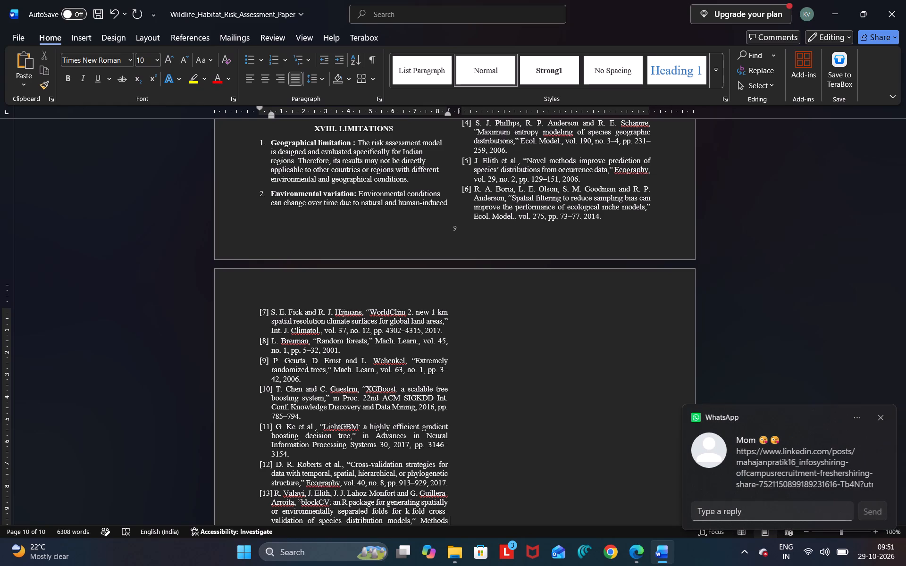
Dismiss the incoming message notifications and go back through the paper to the validation protocols and Fig. 1 on page 4.
{"action": "left_click", "coordinate": [875, 414]}
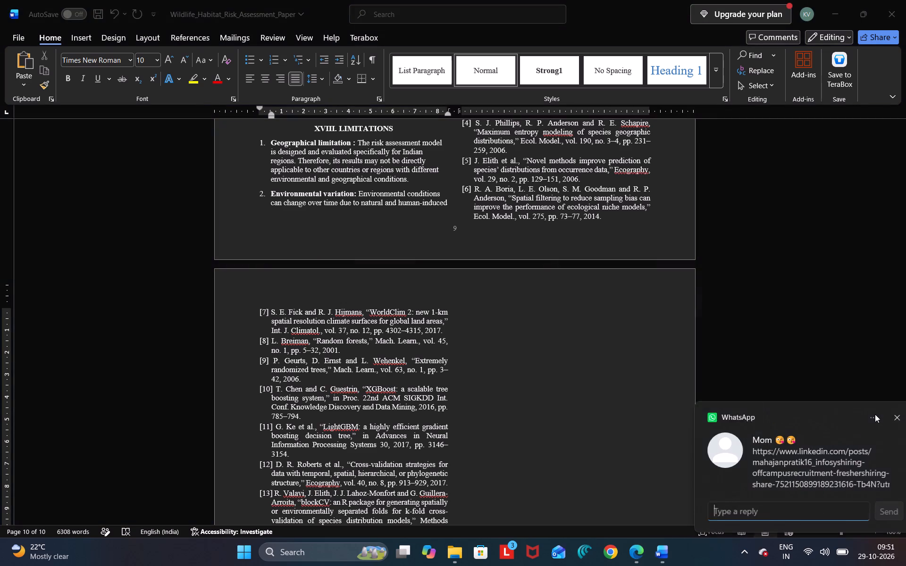
{"action": "left_click", "coordinate": [905, 326]}
{"action": "triple_click", "coordinate": [905, 326]}
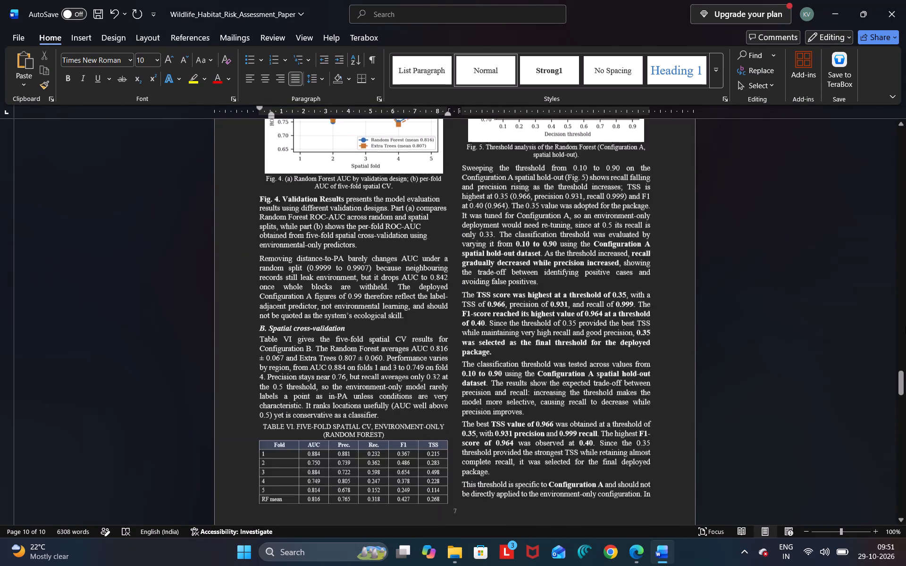
{"action": "triple_click", "coordinate": [905, 326]}
{"action": "double_click", "coordinate": [898, 293]}
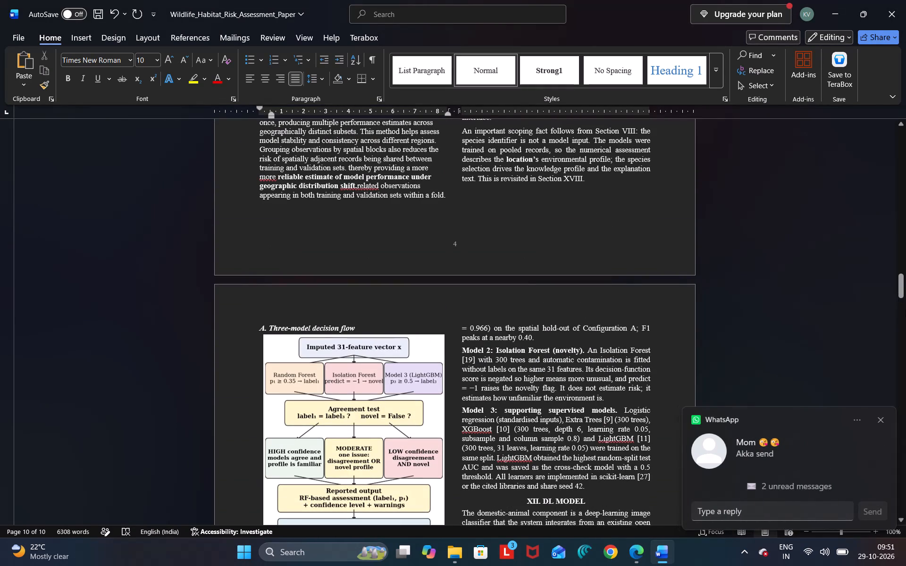
{"action": "left_click", "coordinate": [881, 418]}
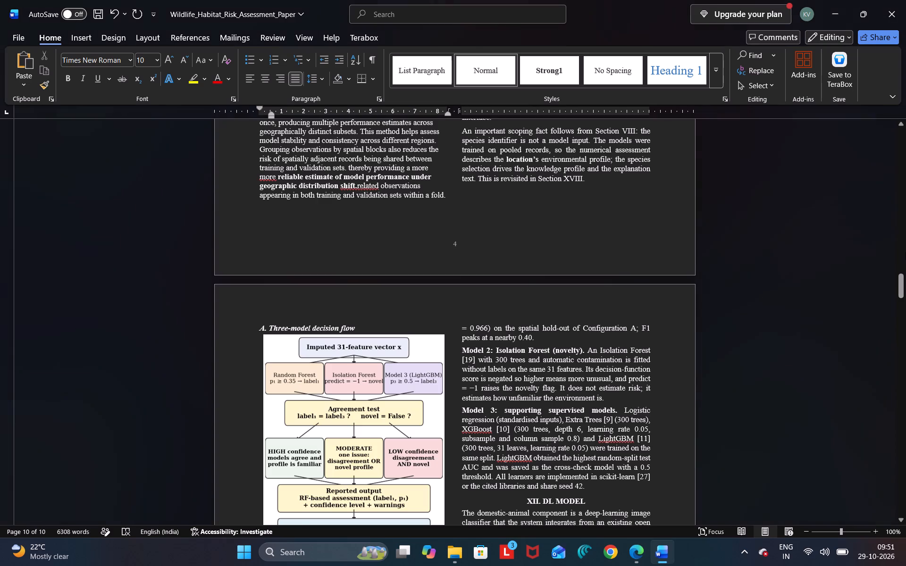
{"action": "left_click", "coordinate": [905, 252]}
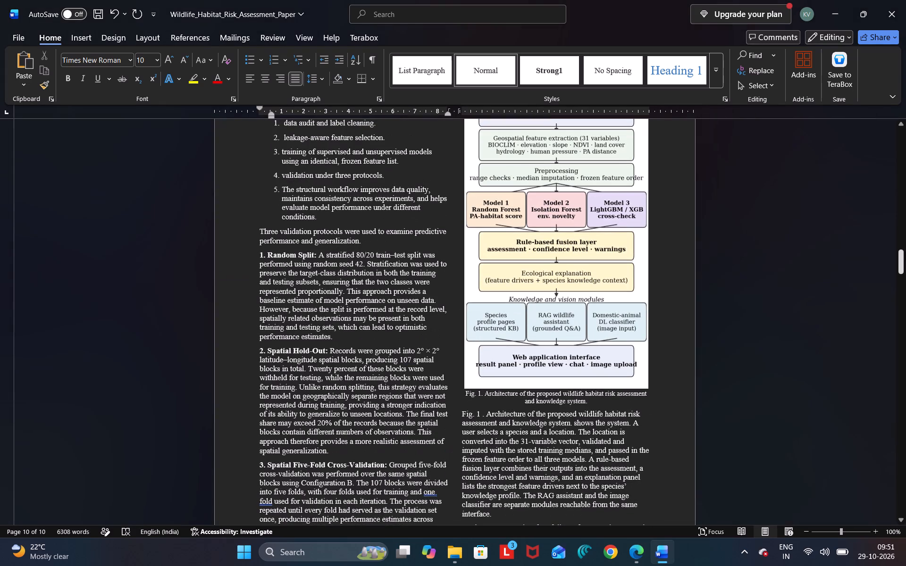
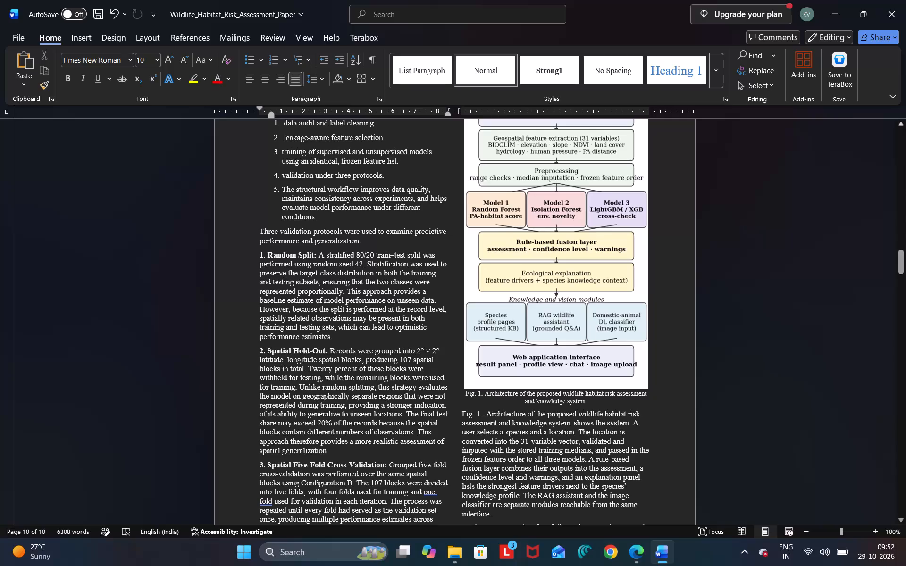
Look through the paper again from the title and authors to the model comparison section, and back to the preprocessing and methodology sections.
{"action": "triple_click", "coordinate": [905, 159]}
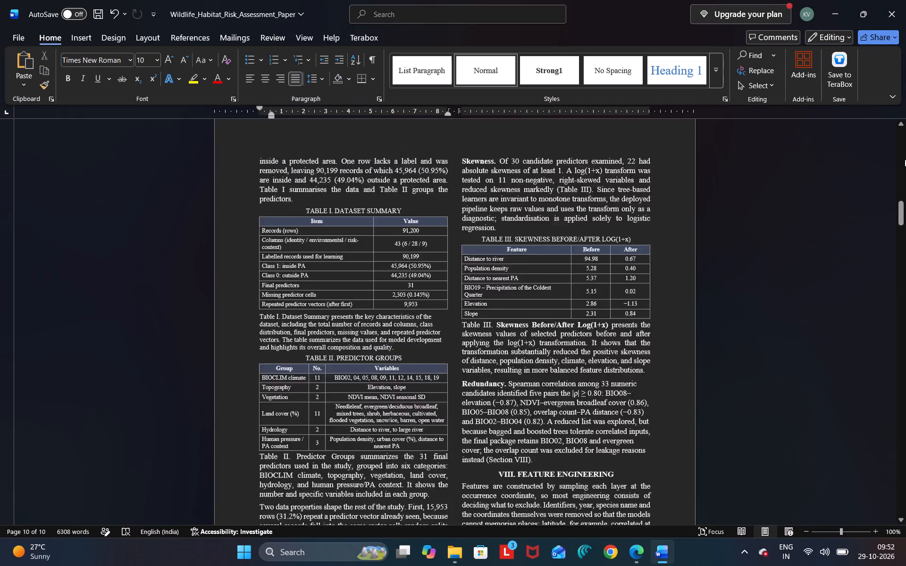
{"action": "triple_click", "coordinate": [905, 159]}
{"action": "double_click", "coordinate": [905, 142]}
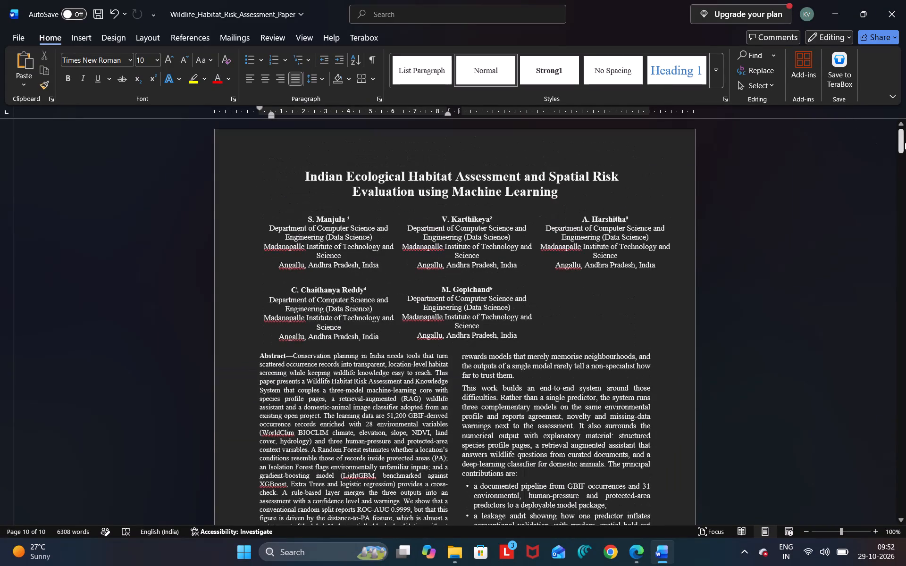
{"action": "left_click", "coordinate": [582, 260]}
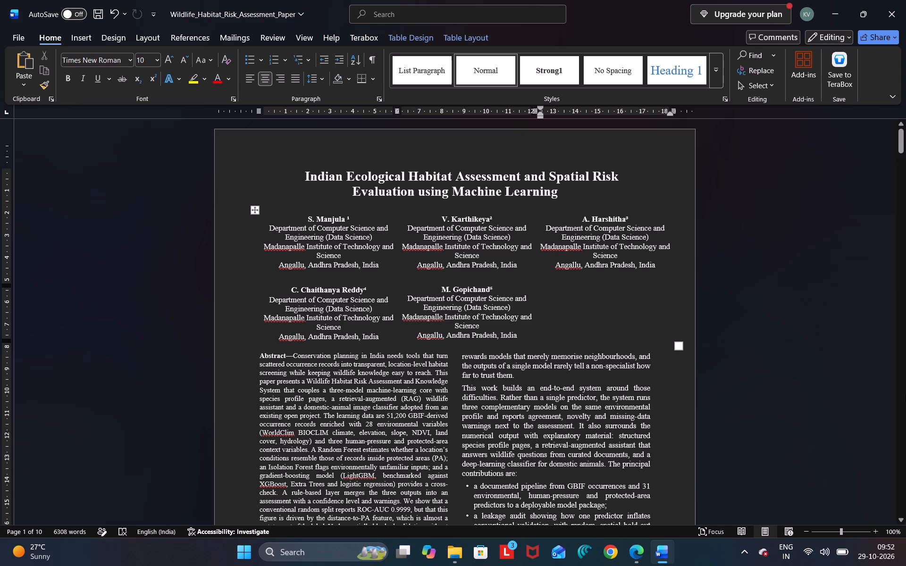
{"action": "triple_click", "coordinate": [905, 381]}
{"action": "triple_click", "coordinate": [905, 381]}
{"action": "double_click", "coordinate": [905, 381]}
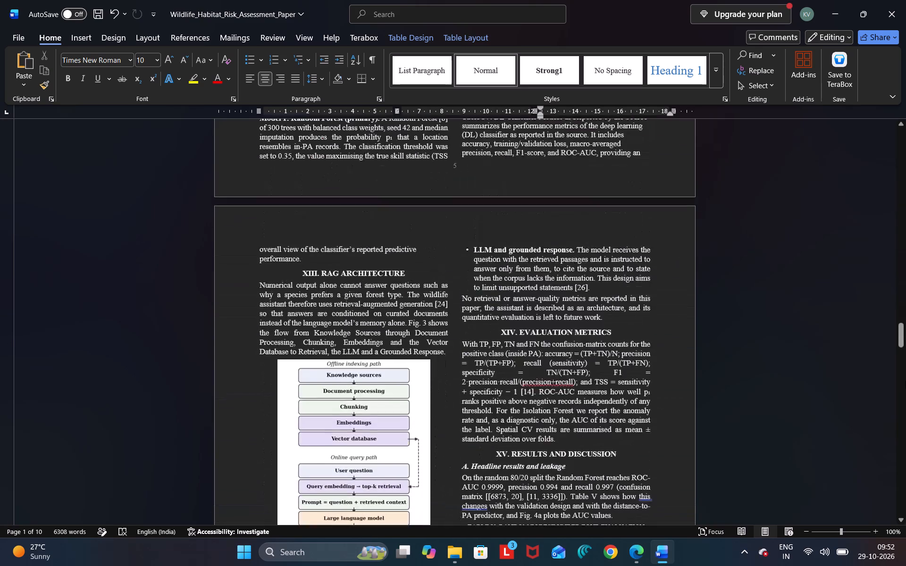
{"action": "left_click", "coordinate": [905, 381]}
{"action": "double_click", "coordinate": [905, 407]}
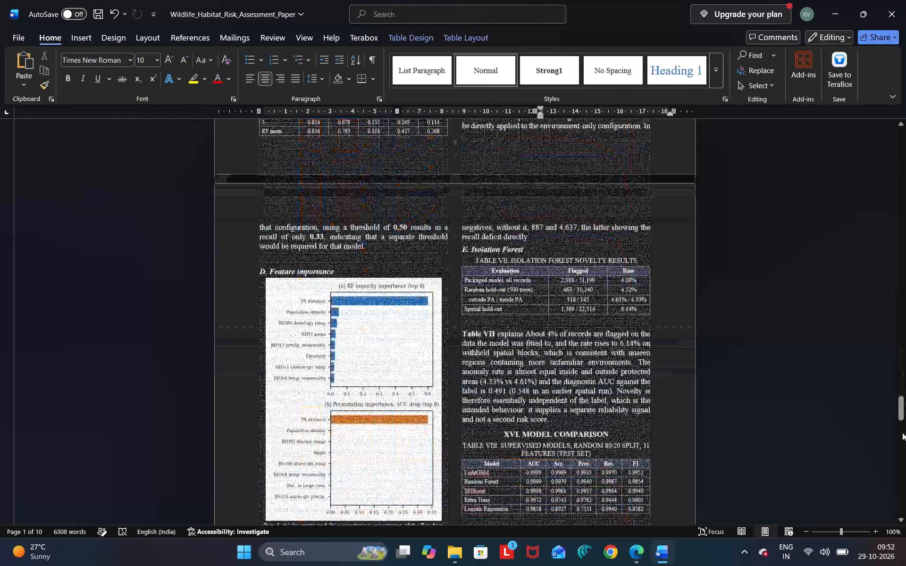
{"action": "left_click", "coordinate": [902, 433]}
{"action": "left_click_drag", "start_coordinate": [902, 433], "coordinate": [905, 413]}
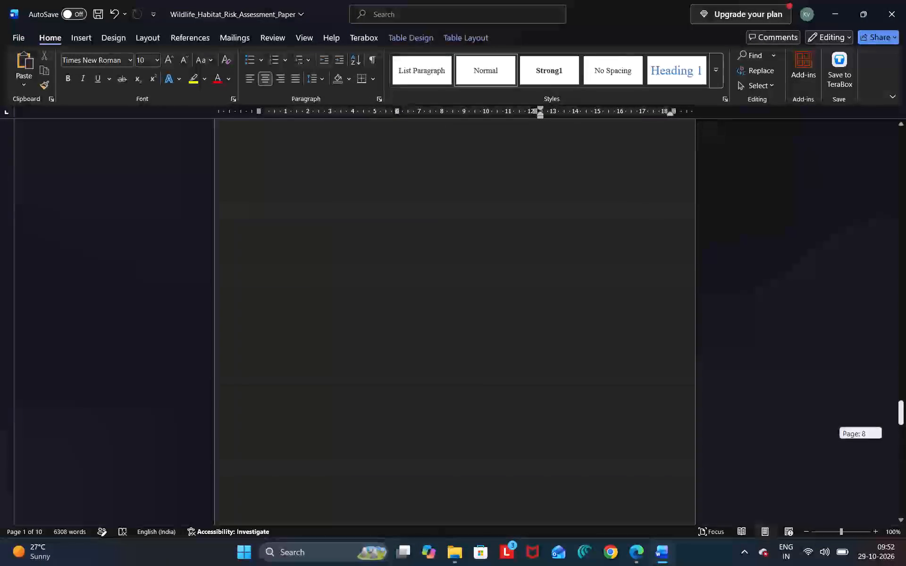
{"action": "left_click_drag", "start_coordinate": [905, 413], "coordinate": [905, 411]}
{"action": "triple_click", "coordinate": [905, 210]}
{"action": "triple_click", "coordinate": [905, 210]}
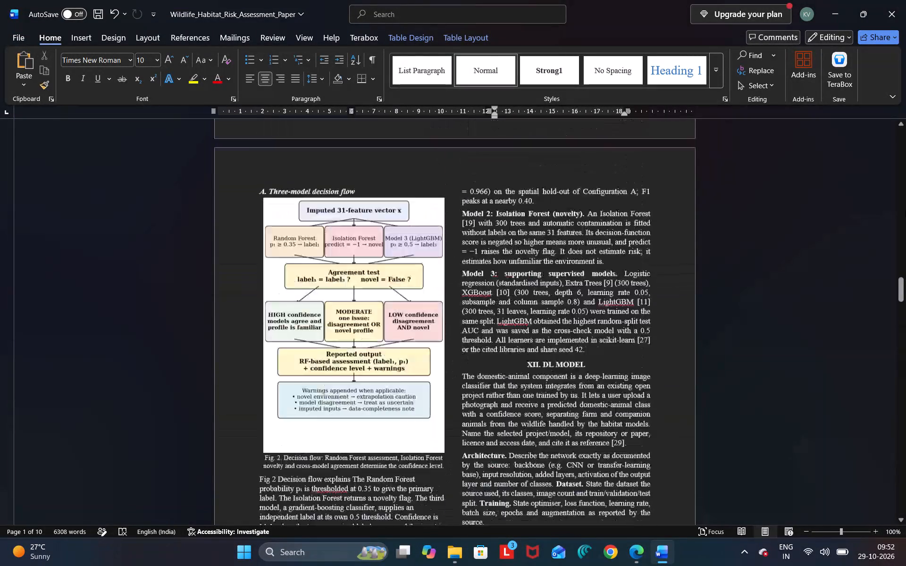
{"action": "left_click", "coordinate": [905, 210]}
{"action": "right_click", "coordinate": [905, 210]}
{"action": "left_click", "coordinate": [905, 210]}
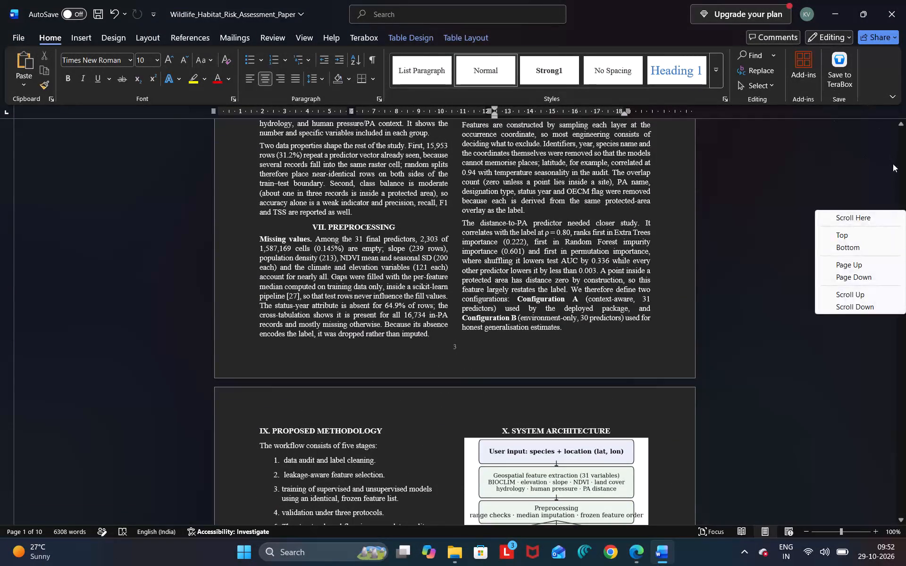
{"action": "left_click_drag", "start_coordinate": [893, 164], "coordinate": [905, 155]}
{"action": "triple_click", "coordinate": [905, 155]}
{"action": "left_click", "coordinate": [905, 155]}
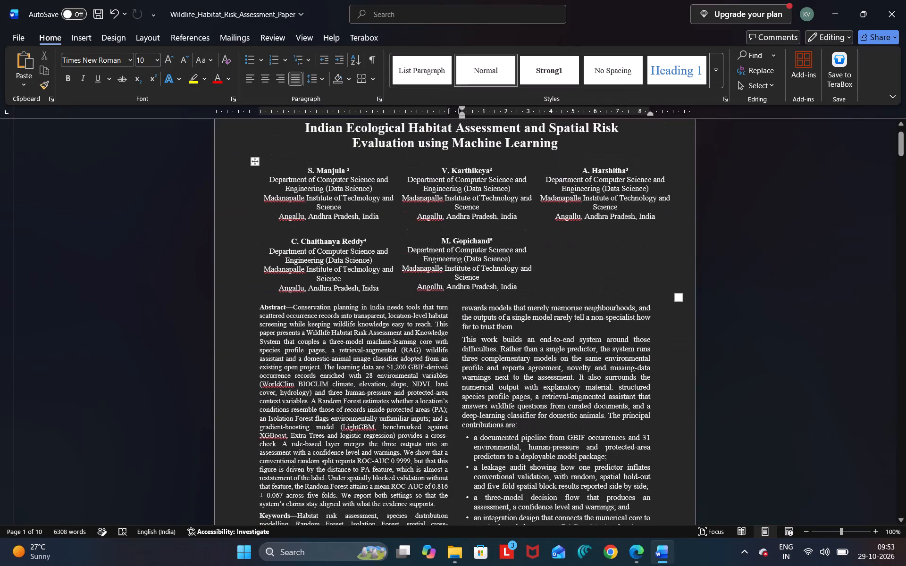